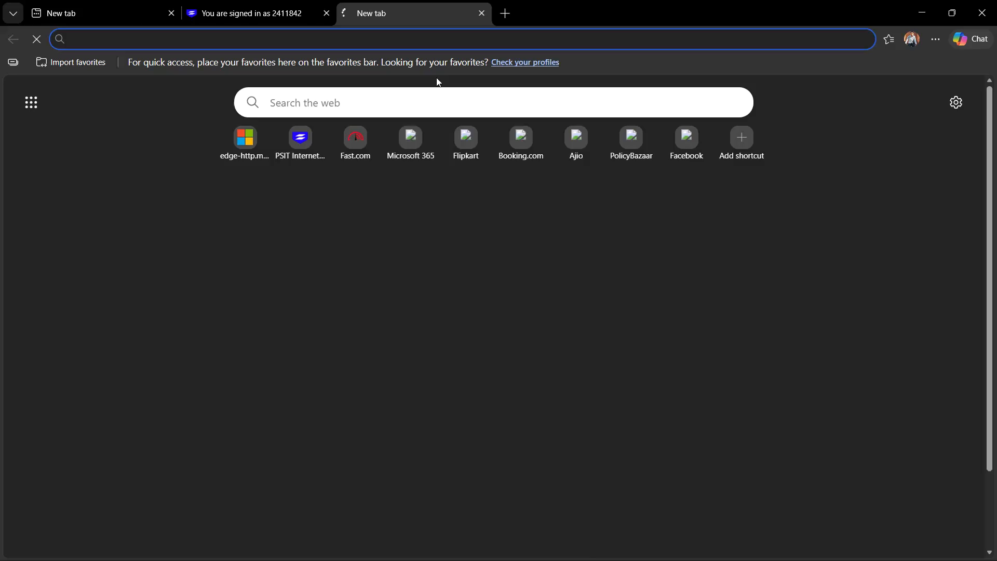
Search the web for "ms word onlin e" and open the Microsoft Word for the Web result.
{"action": "type", "text": "ms"}
{"action": "key", "text": "space"}
{"action": "type", "text": "word onlinbe"}
{"action": "key", "text": "space"}
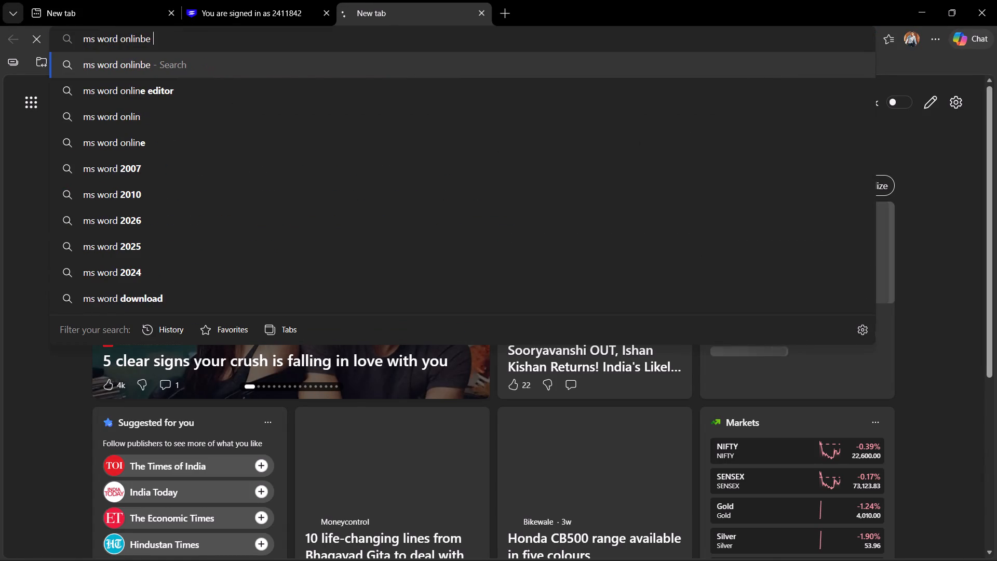
{"action": "key", "text": "BackSpace"}
{"action": "key", "text": "BackSpace"}
{"action": "key", "text": "BackSpace"}
{"action": "key", "text": "space"}
{"action": "type", "text": "e"}
{"action": "key", "text": "Return"}
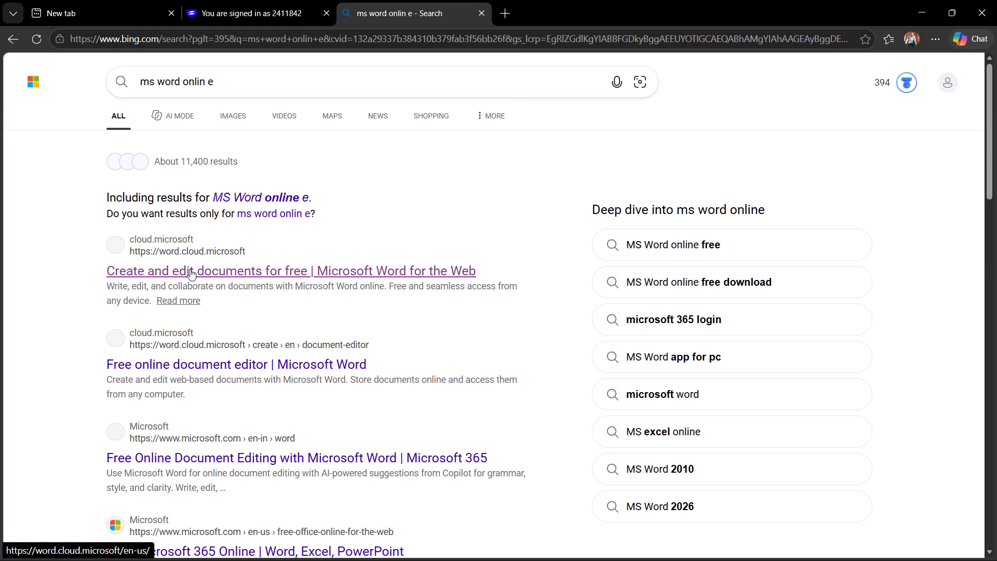
{"action": "left_click", "coordinate": [190, 269]}
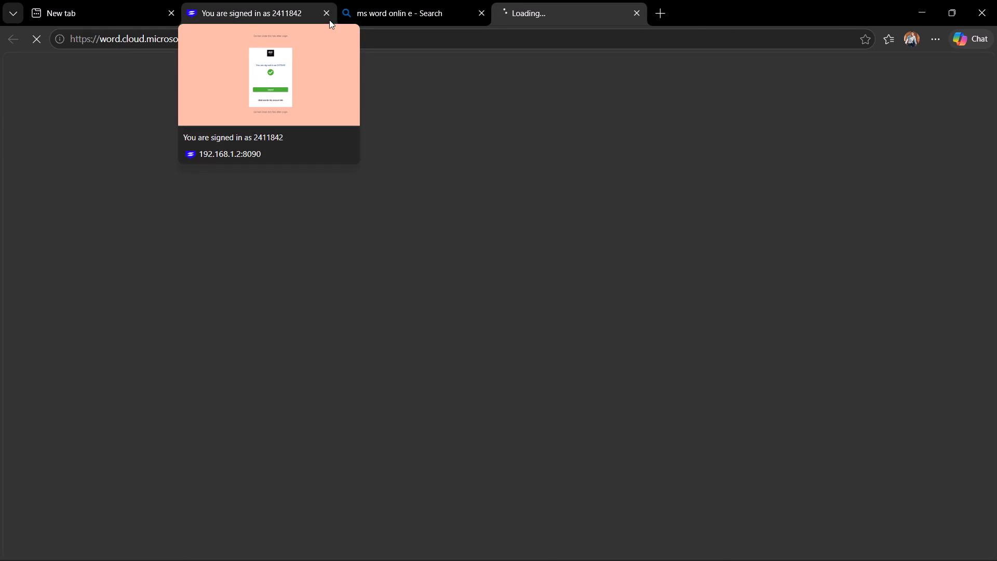
Close the unused New tab page.
{"action": "left_click", "coordinate": [172, 12]}
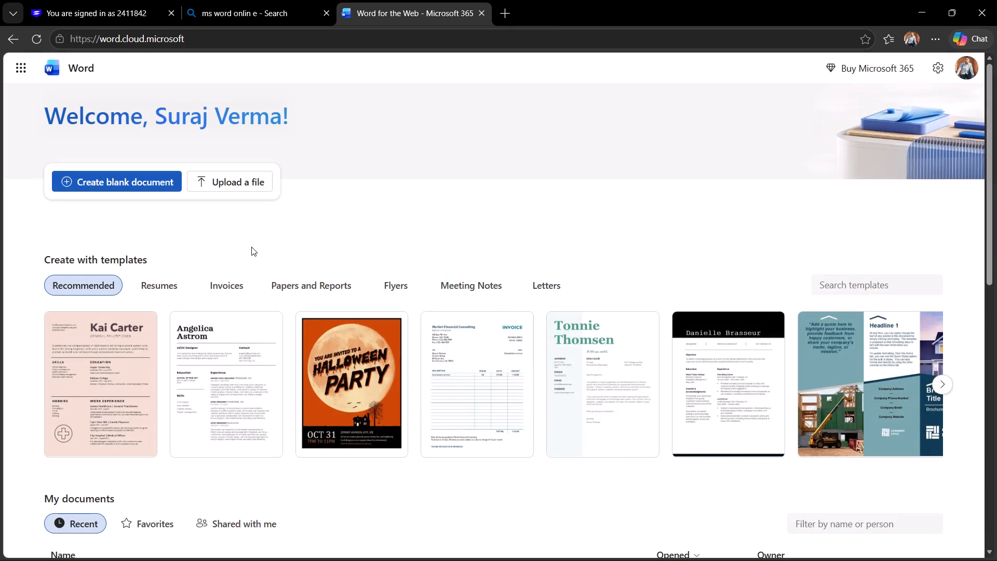
Look through the recent documents and create a new blank document.
{"action": "scroll", "coordinate": [251, 247], "scroll_direction": "down", "scroll_amount": 6}
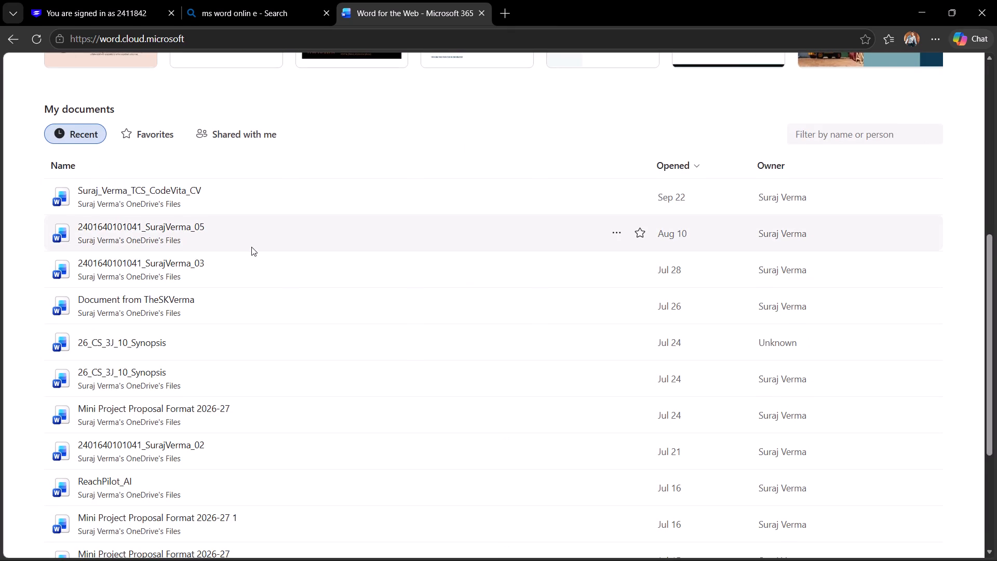
{"action": "scroll", "coordinate": [251, 247], "scroll_direction": "down", "scroll_amount": 1}
{"action": "scroll", "coordinate": [251, 247], "scroll_direction": "up", "scroll_amount": 1}
{"action": "scroll", "coordinate": [251, 247], "scroll_direction": "down", "scroll_amount": 1}
{"action": "scroll", "coordinate": [251, 247], "scroll_direction": "up", "scroll_amount": 2}
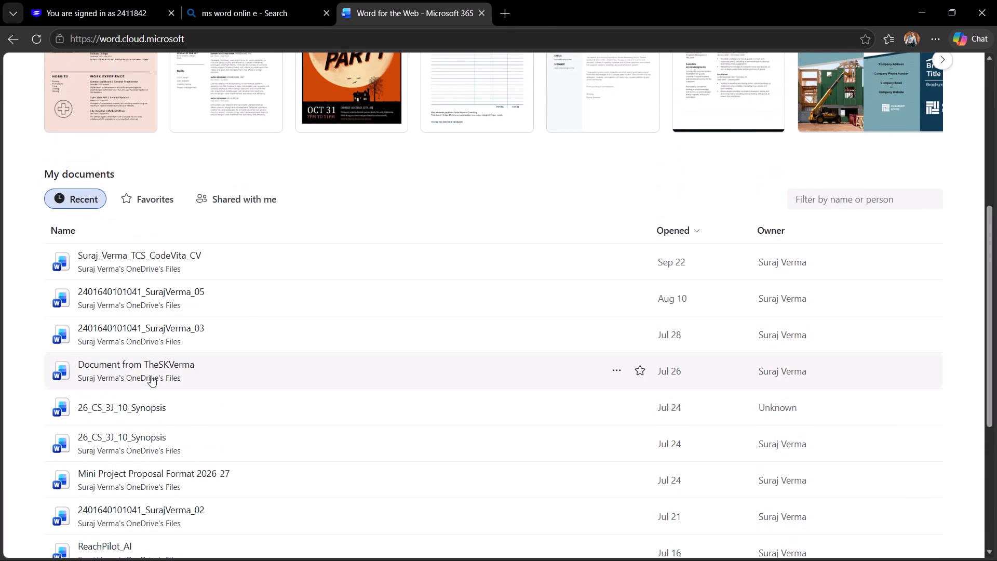
{"action": "scroll", "coordinate": [161, 217], "scroll_direction": "up", "scroll_amount": 7}
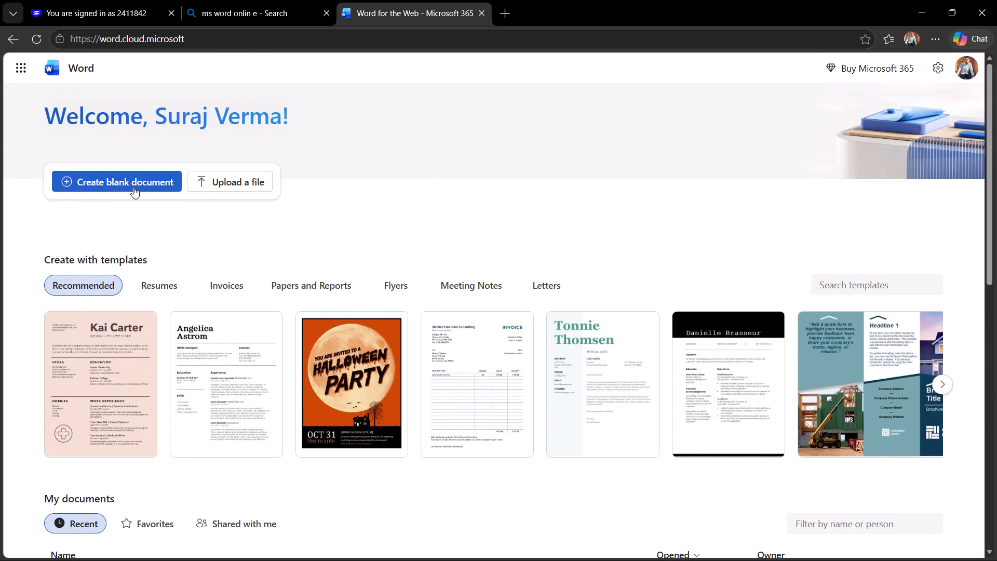
{"action": "left_click", "coordinate": [133, 185]}
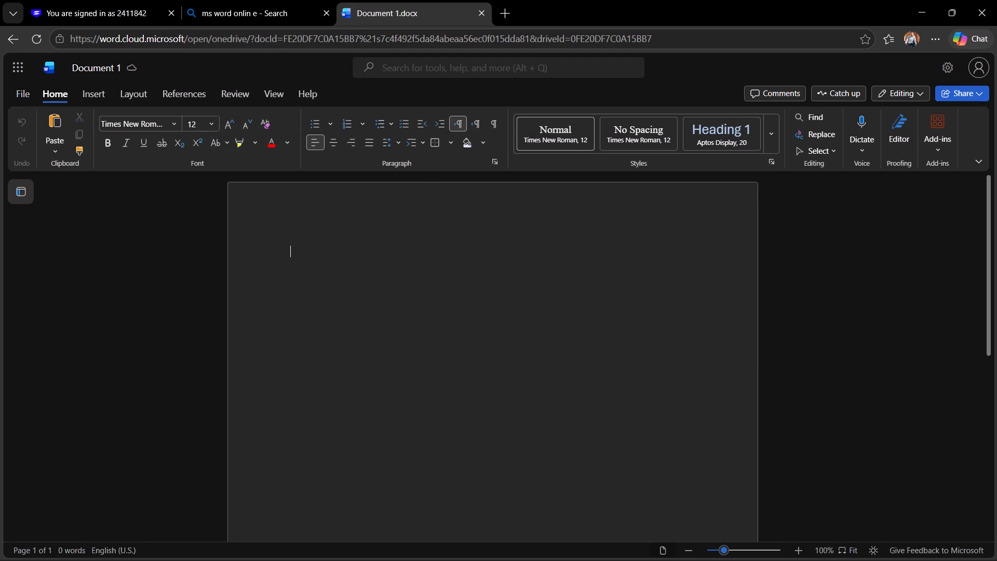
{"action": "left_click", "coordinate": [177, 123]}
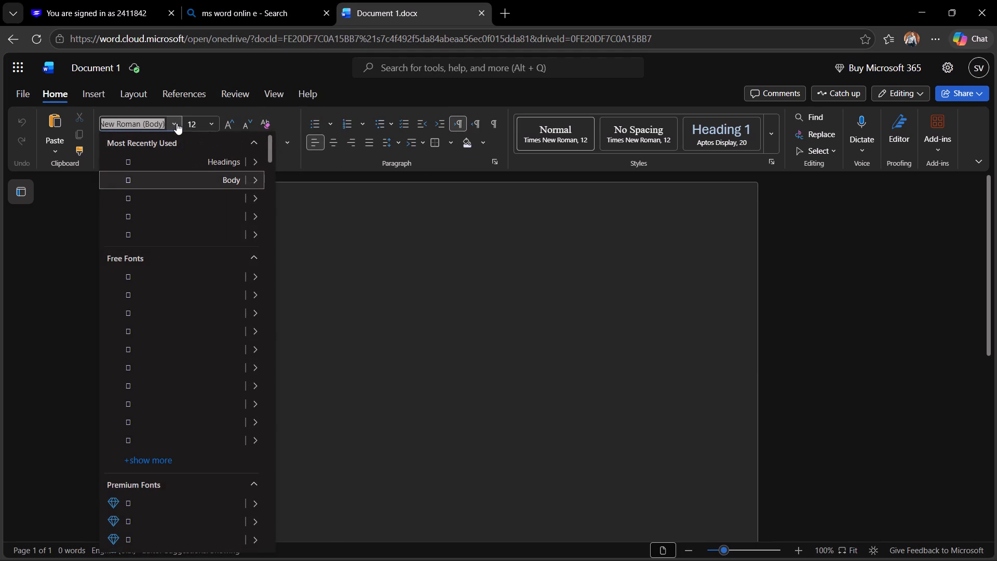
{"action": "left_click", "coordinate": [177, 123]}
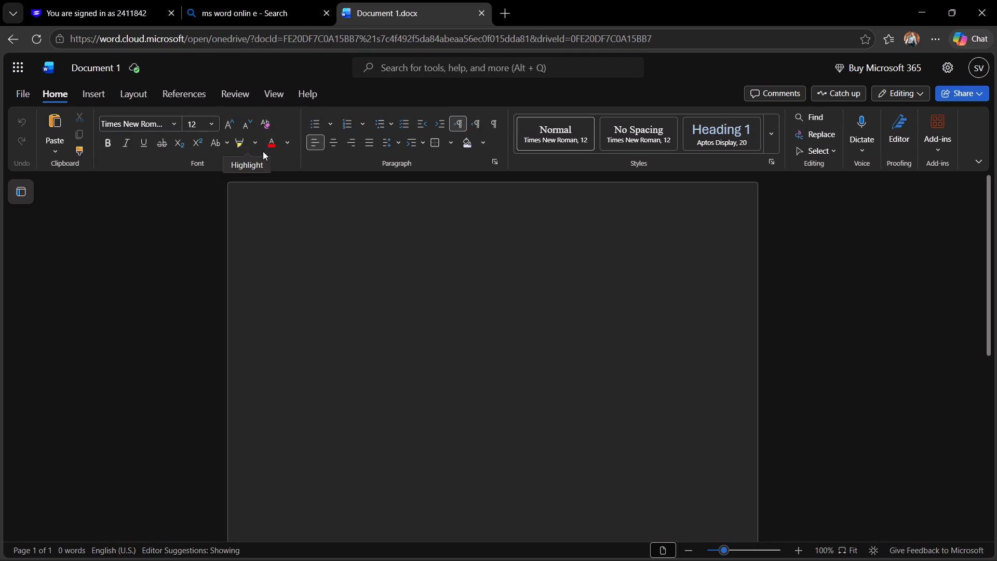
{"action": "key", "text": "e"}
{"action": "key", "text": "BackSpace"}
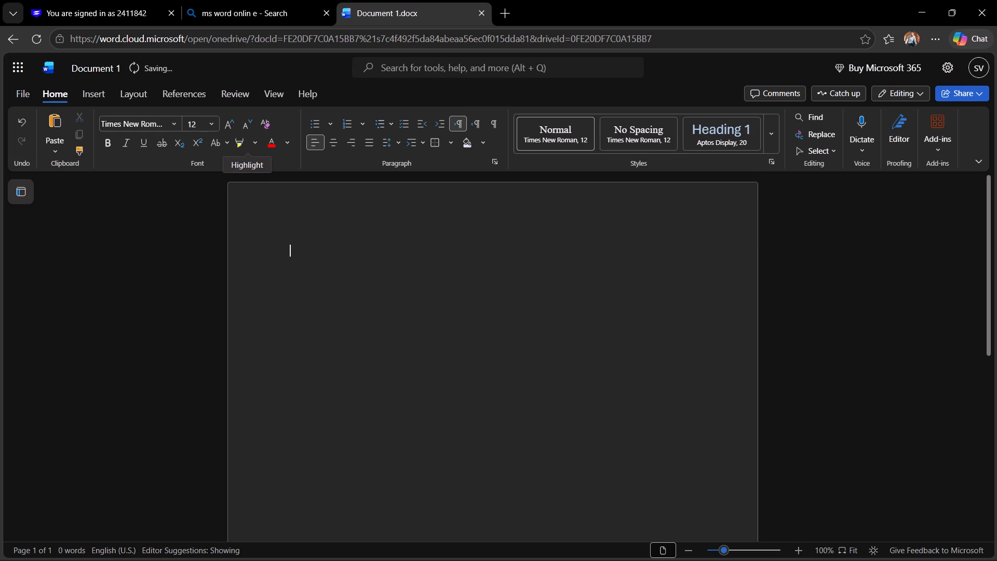
Enter the heading "Experiment - 06" on the document's first line.
{"action": "type", "text": "Experiment"}
{"action": "key", "text": "space"}
{"action": "type", "text": "-"}
{"action": "key", "text": "space"}
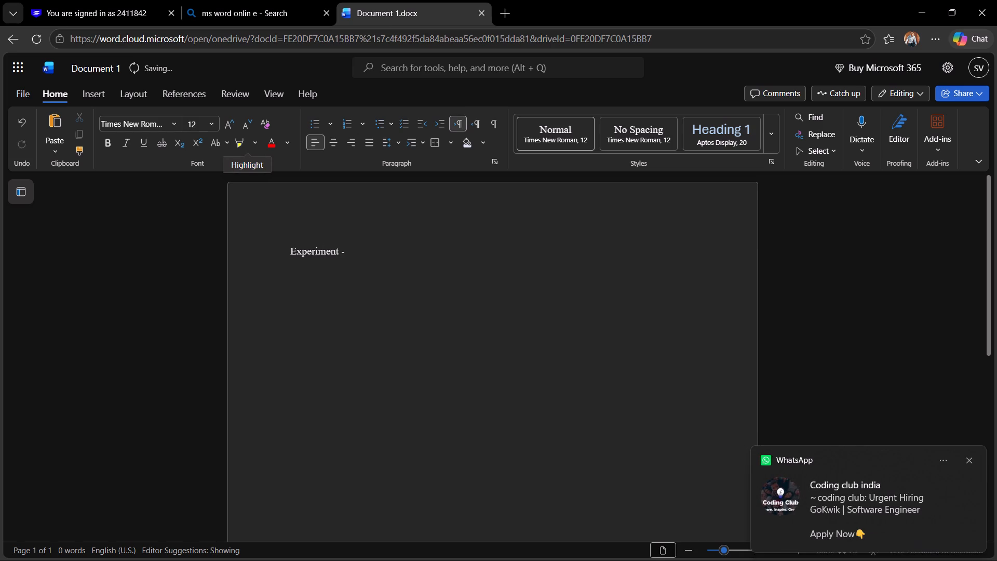
{"action": "type", "text": "06"}
Switch to File Explorer, open the Experiment_01_DAA_LAB PDF from Downloads, and examine its title and section layout.
{"action": "key", "text": "alt+Tab"}
{"action": "key", "text": "alt+Tab"}
{"action": "key", "text": "alt+Tab"}
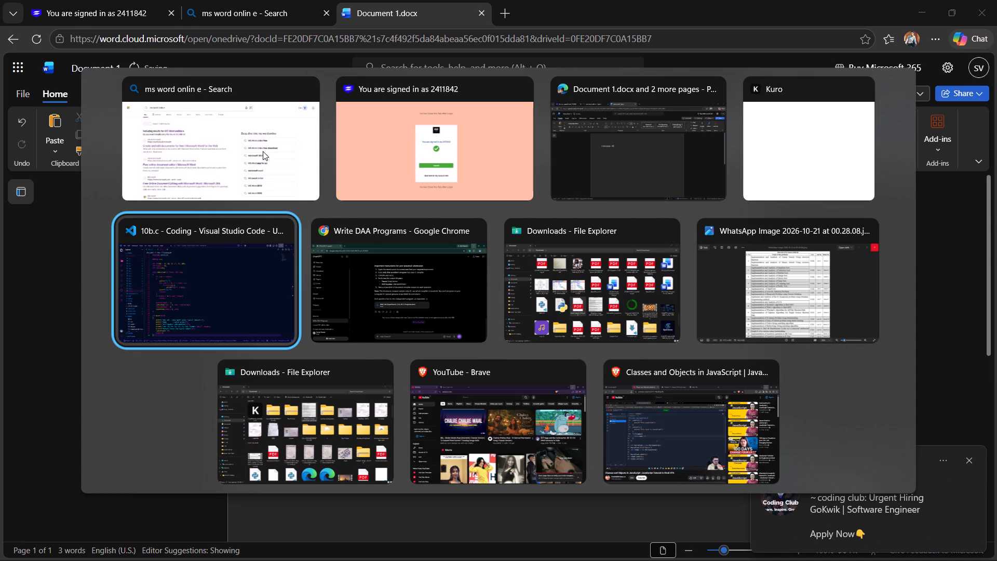
{"action": "key", "text": "alt+Tab"}
{"action": "key", "text": "alt+Tab"}
{"action": "key", "text": "alt+Tab"}
{"action": "key", "text": "alt+Tab"}
{"action": "key", "text": "alt+Tab"}
{"action": "key", "text": "alt+Tab"}
{"action": "key", "text": "alt+Tab"}
{"action": "key", "text": "alt+Tab"}
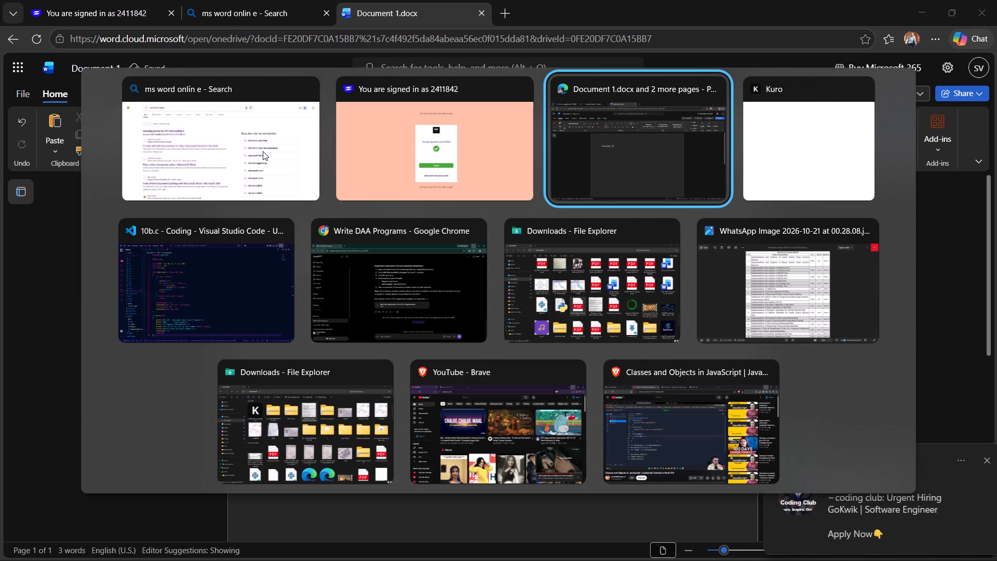
{"action": "key", "text": "alt+Tab"}
{"action": "key", "text": "alt+Tab"}
{"action": "key", "text": "alt+Tab"}
{"action": "key", "text": "alt+Tab"}
{"action": "key", "text": "alt+Tab"}
{"action": "key", "text": "alt+Tab"}
{"action": "key", "text": "alt+Tab"}
{"action": "key", "text": "alt+Tab"}
{"action": "key", "text": "alt+Tab"}
{"action": "key", "text": "alt+Tab"}
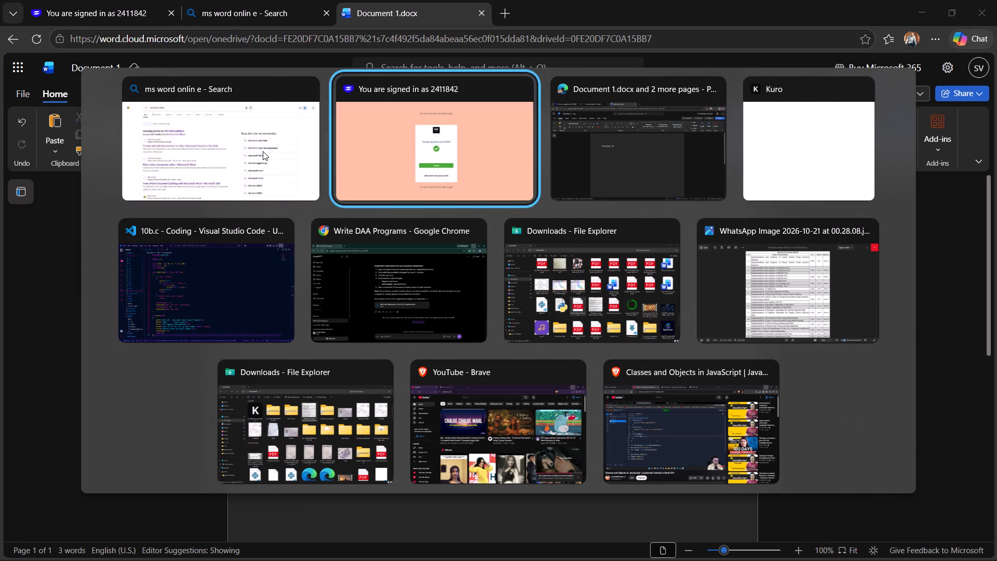
{"action": "key", "text": "alt+Tab"}
{"action": "key", "text": "alt+Tab"}
{"action": "key", "text": "alt+Tab"}
{"action": "key", "text": "alt+Tab"}
{"action": "key", "text": "alt+Tab"}
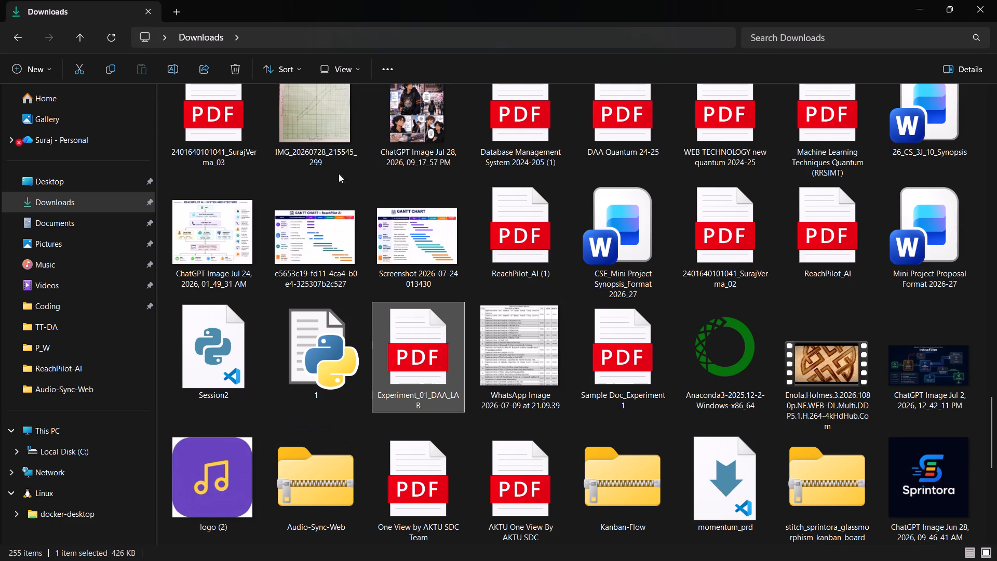
{"action": "double_click", "coordinate": [429, 367]}
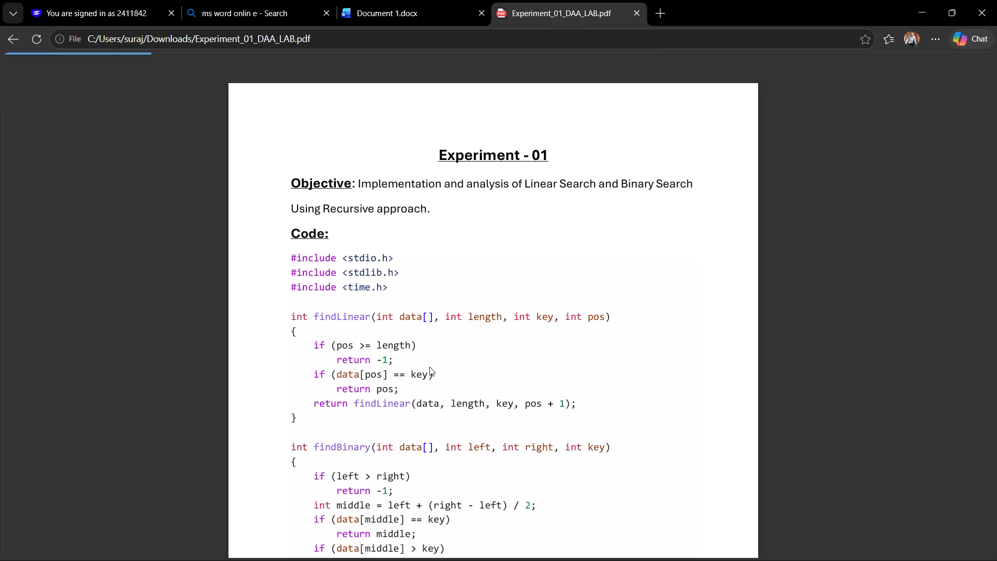
{"action": "left_click_drag", "start_coordinate": [427, 97], "coordinate": [767, 96]}
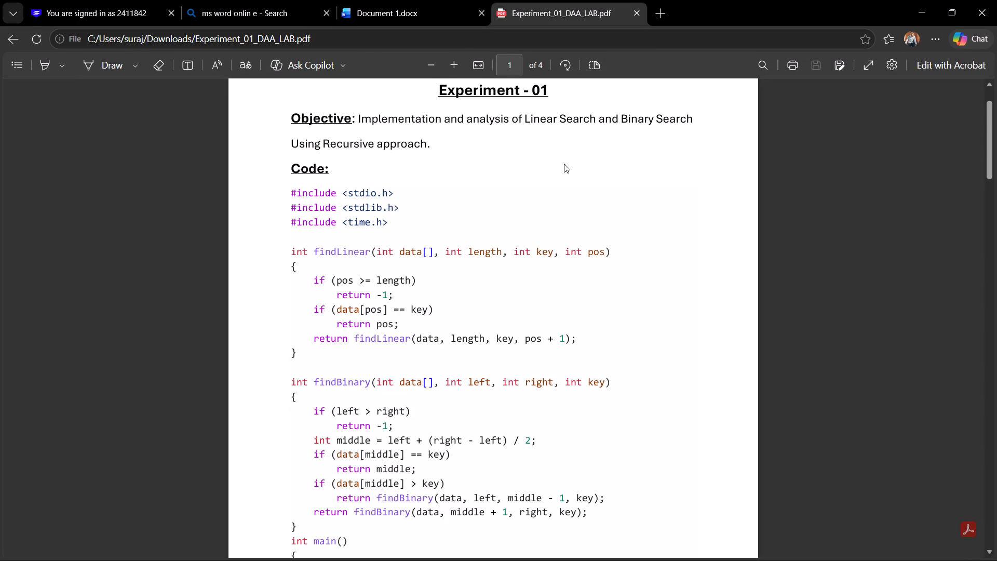
{"action": "scroll", "coordinate": [564, 164], "scroll_direction": "up", "scroll_amount": 2}
{"action": "left_click_drag", "start_coordinate": [437, 155], "coordinate": [597, 167]}
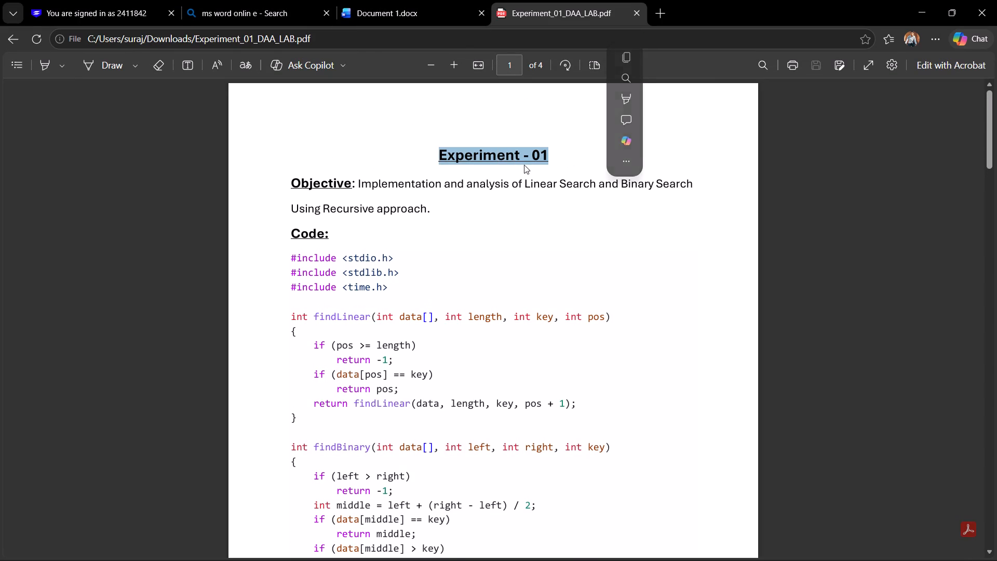
{"action": "left_click", "coordinate": [533, 141]}
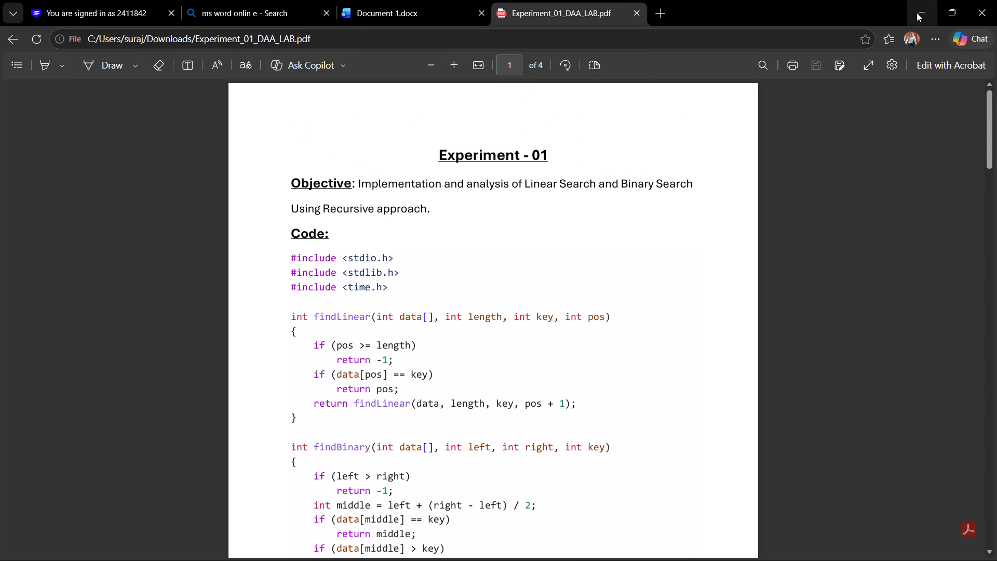
Return to the Word document and add the label lines "Objective -" and "Code -" below the heading.
{"action": "left_click", "coordinate": [917, 12]}
{"action": "key", "text": "alt+Tab"}
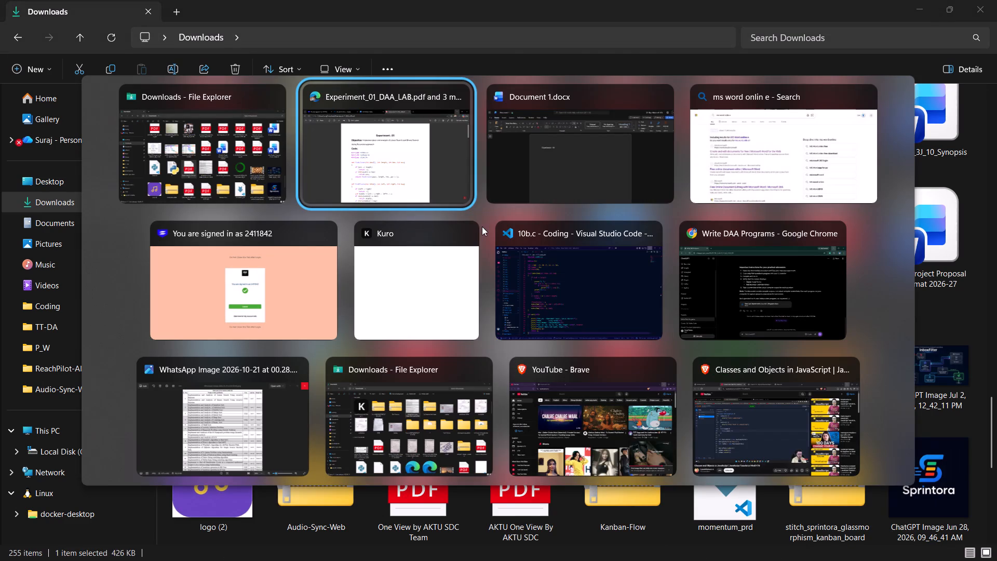
{"action": "key", "text": "alt+Tab"}
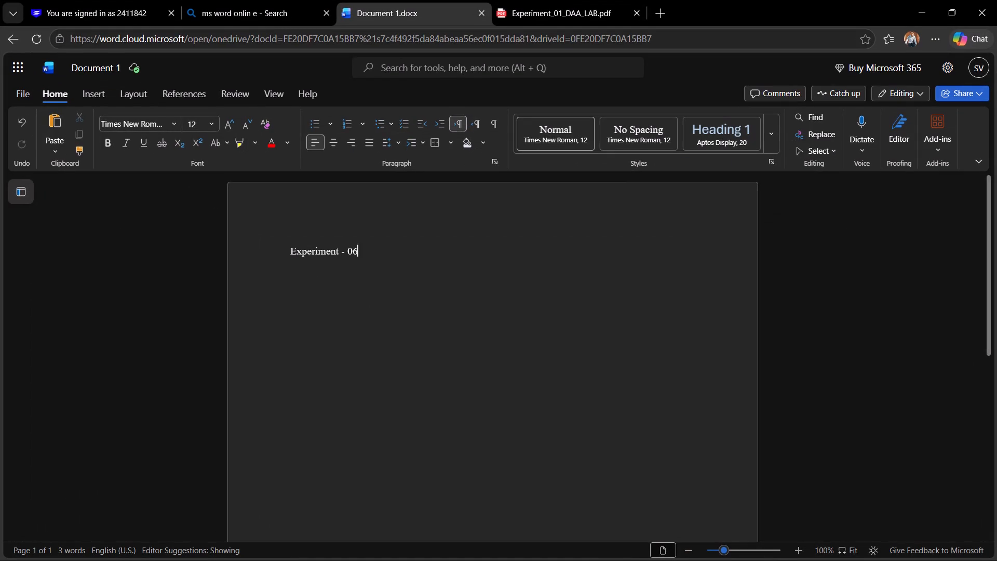
{"action": "key", "text": "Return"}
{"action": "type", "text": "Objective"}
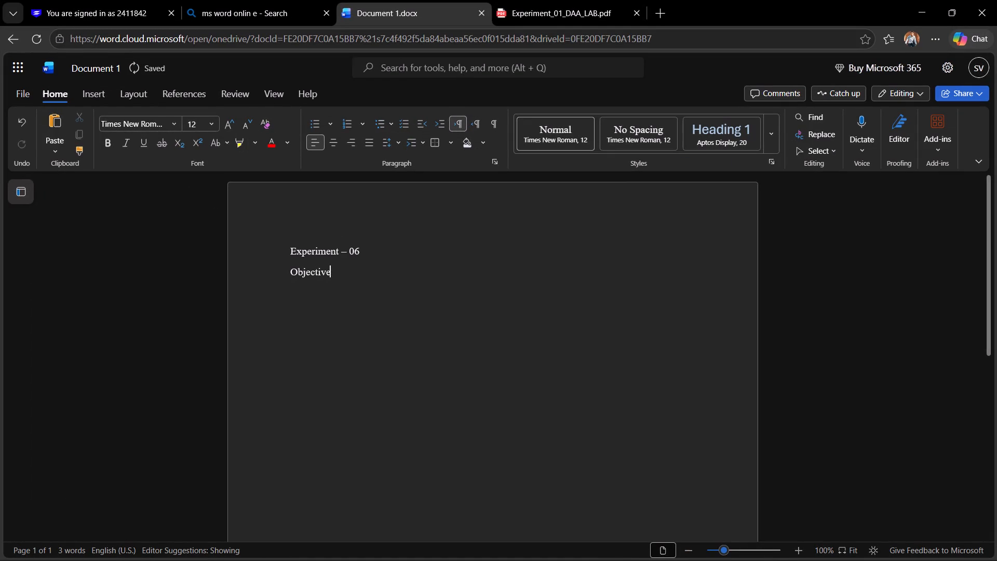
{"action": "key", "text": "space"}
{"action": "type", "text": "-"}
{"action": "key", "text": "space"}
{"action": "key", "text": "Return"}
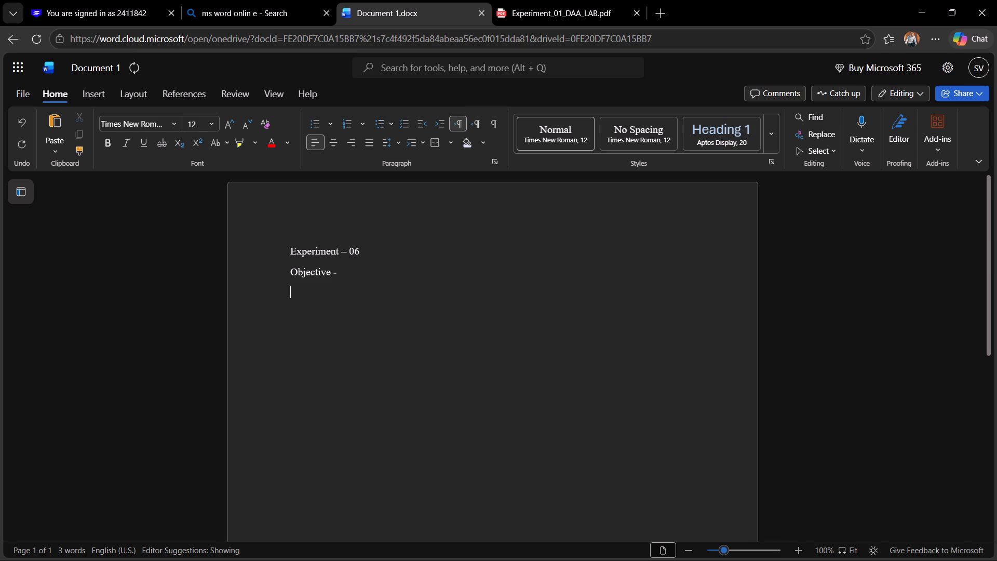
{"action": "type", "text": "Code -"}
{"action": "key", "text": "space"}
Check the section labels in the Experiment_01_DAA_LAB PDF, and change the Word document's Code label to "Code :".
{"action": "key", "text": "alt+Tab"}
{"action": "key", "text": "alt+Tab"}
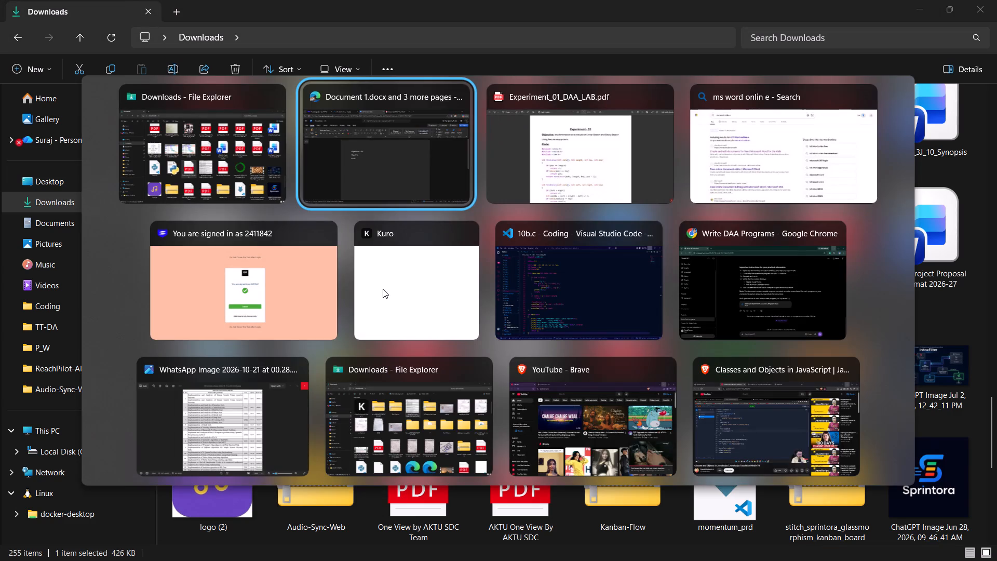
{"action": "left_click", "coordinate": [523, 0]}
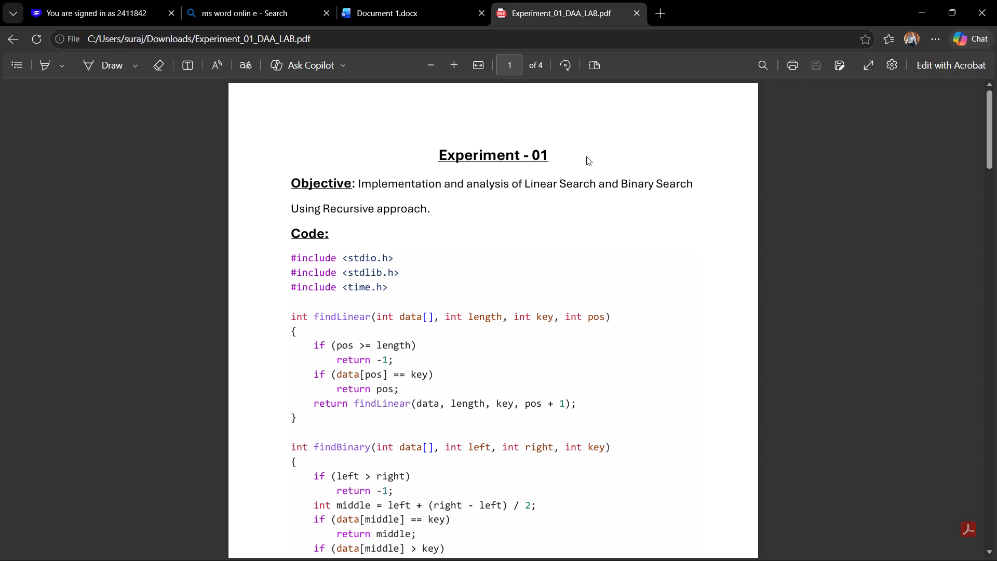
{"action": "scroll", "coordinate": [427, 267], "scroll_direction": "down", "scroll_amount": 2}
{"action": "key", "text": "alt+Tab"}
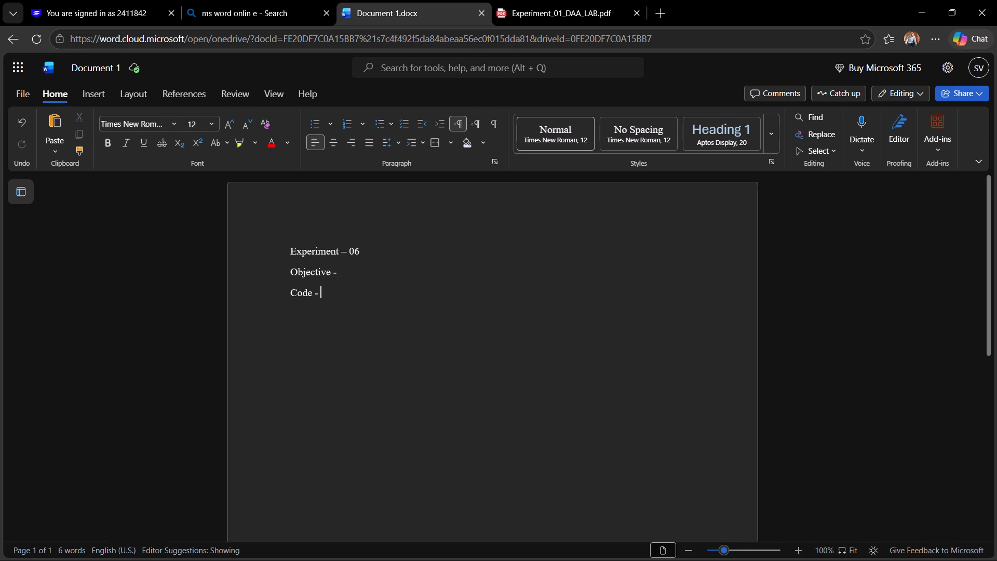
{"action": "key", "text": "BackSpace"}
{"action": "key", "text": "BackSpace"}
{"action": "key", "text": "space"}
{"action": "key", "text": "BackSpace"}
{"action": "key", "text": "BackSpace"}
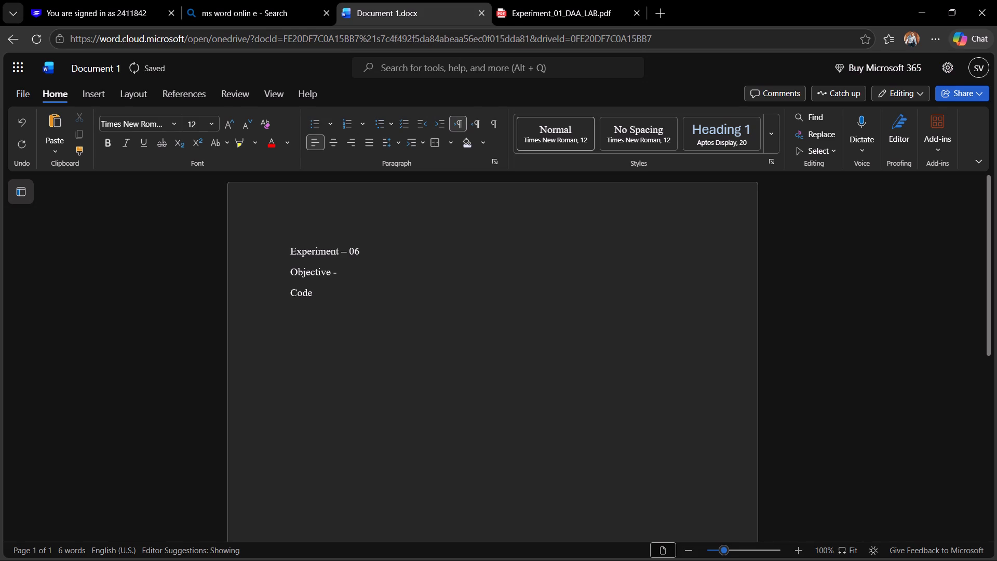
{"action": "key", "text": "space"}
{"action": "type", "text": ":"}
{"action": "key", "text": "space"}
Recheck the reference PDF's labels and change the Word document's Objective label to "Objective :".
{"action": "left_click", "coordinate": [527, 0]}
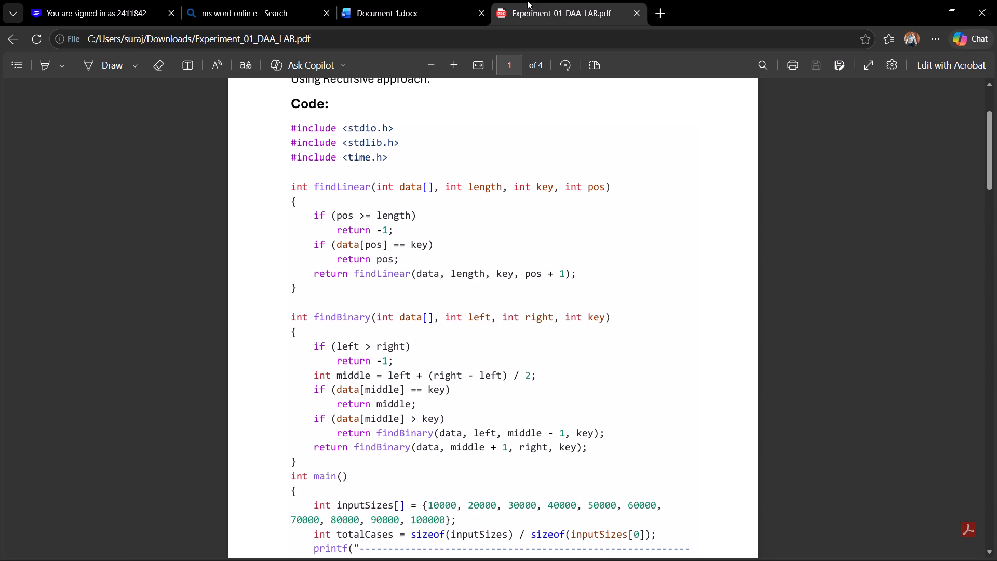
{"action": "scroll", "coordinate": [411, 145], "scroll_direction": "up", "scroll_amount": 3}
{"action": "left_click", "coordinate": [401, 0]}
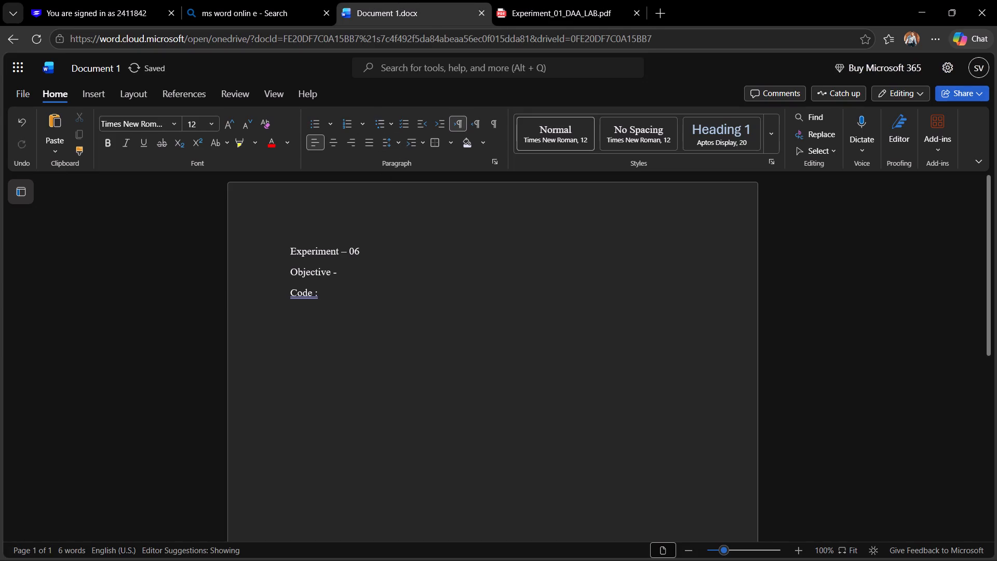
{"action": "left_click", "coordinate": [341, 279]}
{"action": "key", "text": "BackSpace"}
{"action": "key", "text": "BackSpace"}
{"action": "key", "text": "BackSpace"}
{"action": "key", "text": "space"}
{"action": "type", "text": ":"}
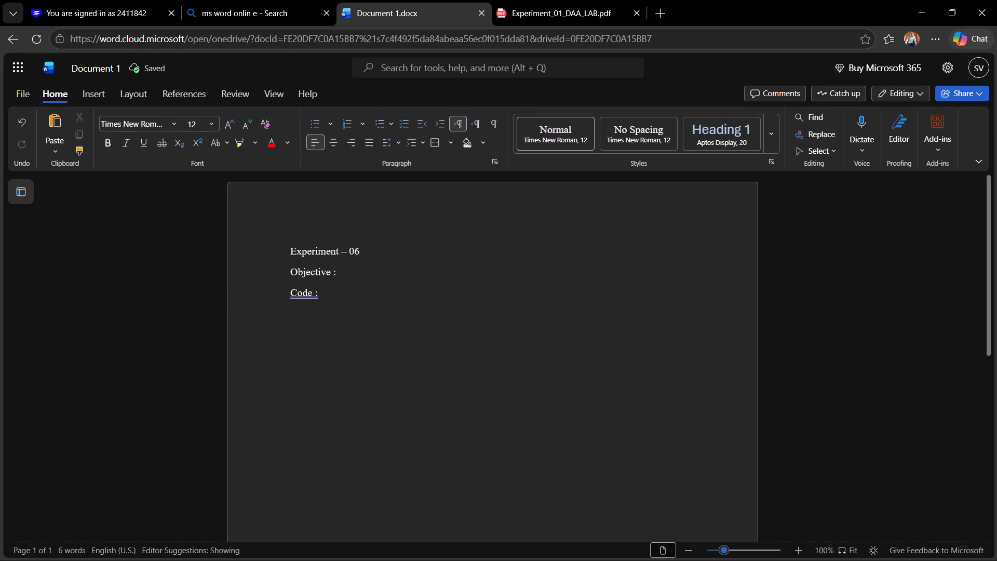
Add the label line "Output :" below the Code label.
{"action": "left_click", "coordinate": [329, 292]}
{"action": "key", "text": "Return"}
{"action": "type", "text": "Out"}
{"action": "type", "text": "put :"}
{"action": "key", "text": "BackSpace"}
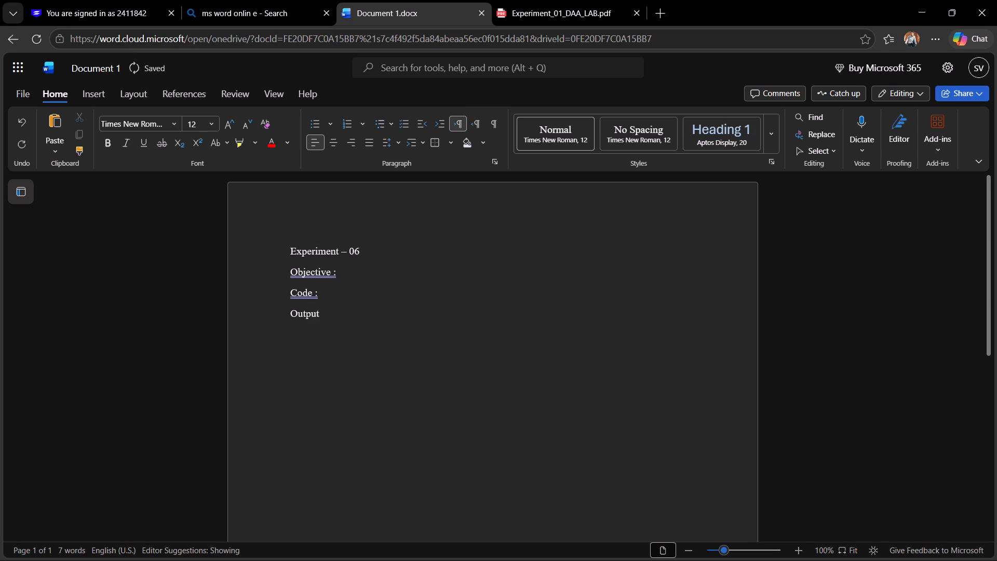
{"action": "key", "text": "BackSpace"}
{"action": "key", "text": "space"}
{"action": "type", "text": ":"}
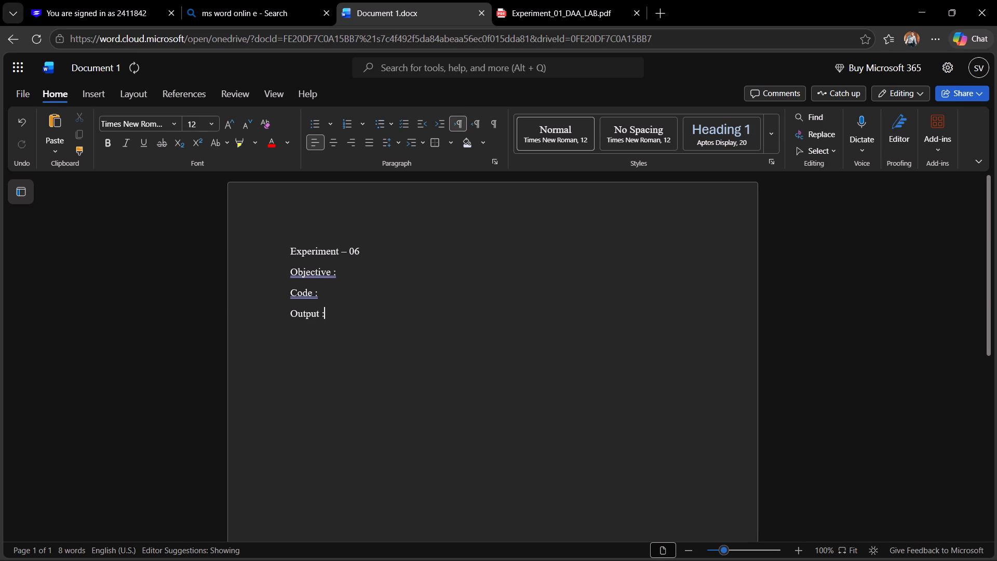
Read through all pages of the Experiment_01_DAA_LAB PDF, examining its section headings, code, output, conclusion, inference and graphs.
{"action": "left_click", "coordinate": [514, 0]}
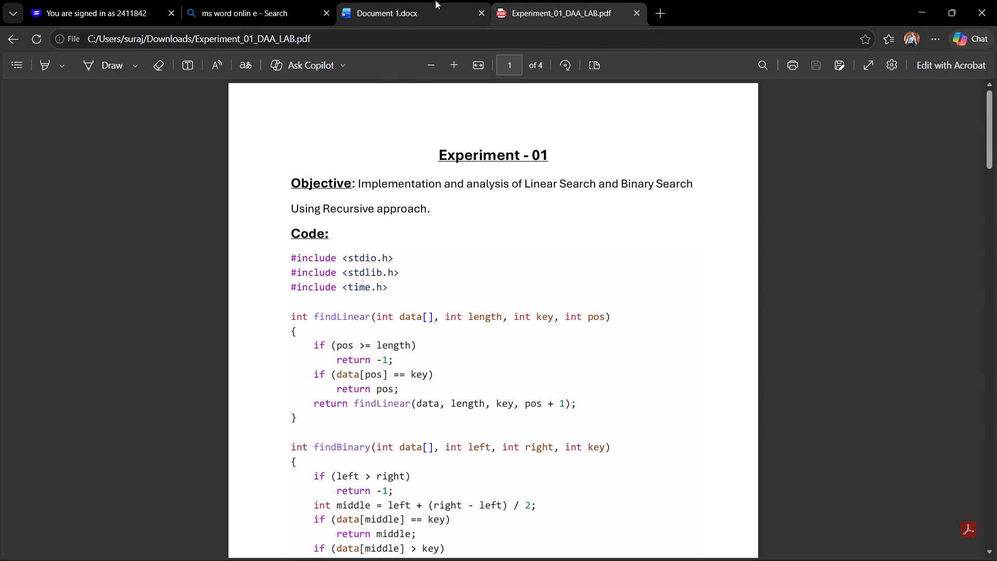
{"action": "left_click", "coordinate": [435, 0]}
{"action": "left_click", "coordinate": [527, 0]}
{"action": "scroll", "coordinate": [389, 239], "scroll_direction": "down", "scroll_amount": 6}
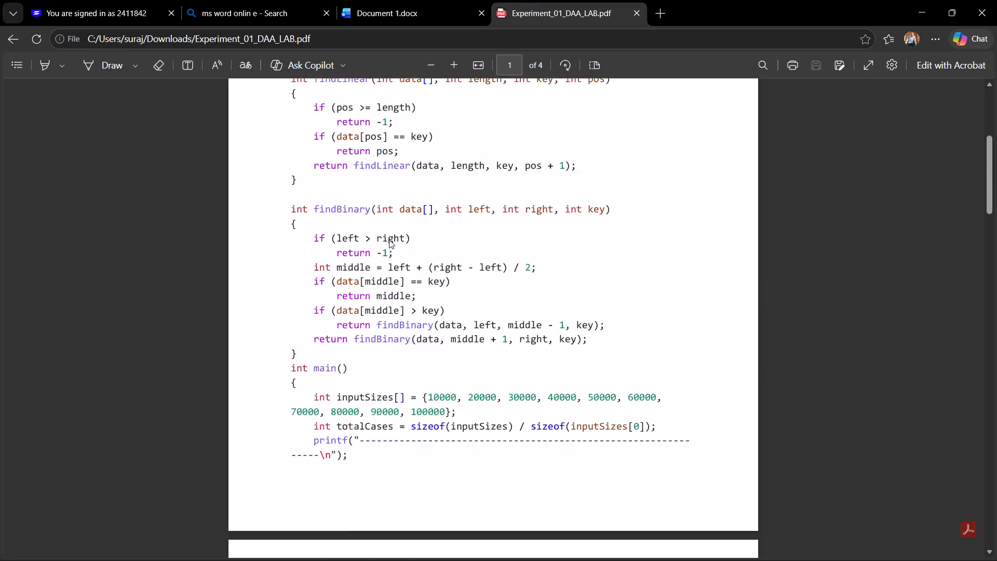
{"action": "scroll", "coordinate": [389, 239], "scroll_direction": "down", "scroll_amount": 12}
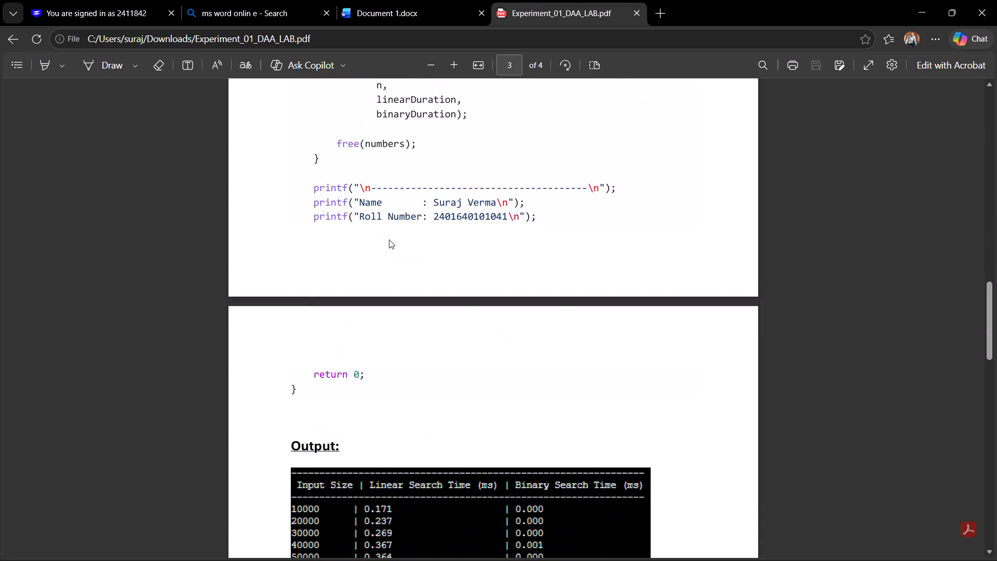
{"action": "scroll", "coordinate": [389, 239], "scroll_direction": "down", "scroll_amount": 7}
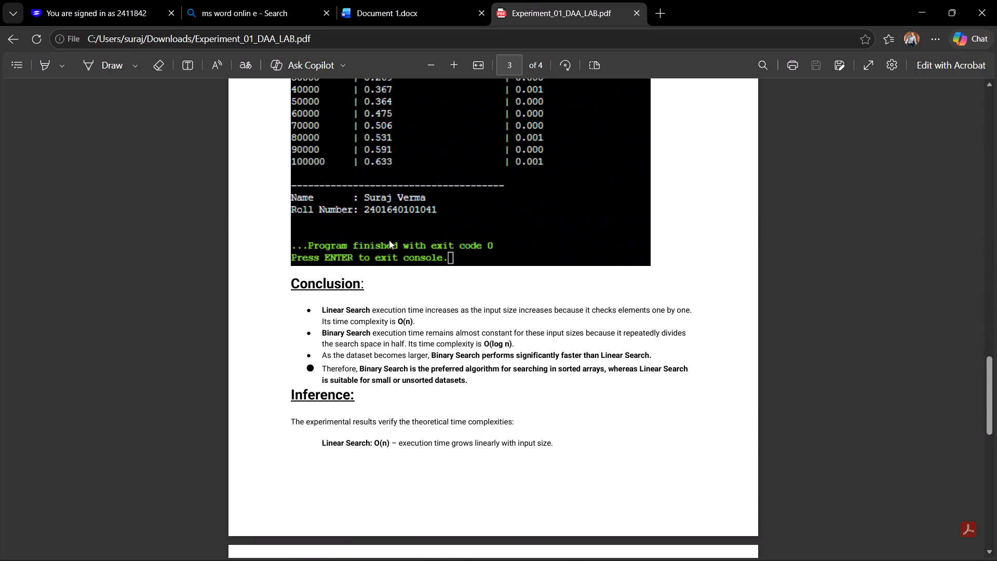
{"action": "scroll", "coordinate": [389, 240], "scroll_direction": "down", "scroll_amount": 1}
{"action": "left_click", "coordinate": [312, 300]}
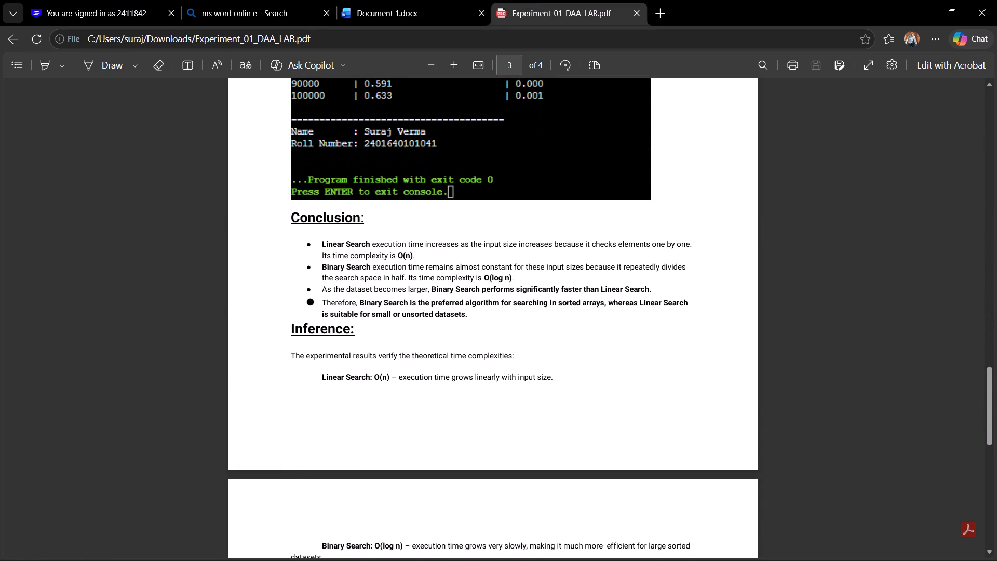
{"action": "left_click", "coordinate": [312, 300]}
{"action": "scroll", "coordinate": [312, 300], "scroll_direction": "down", "scroll_amount": 7}
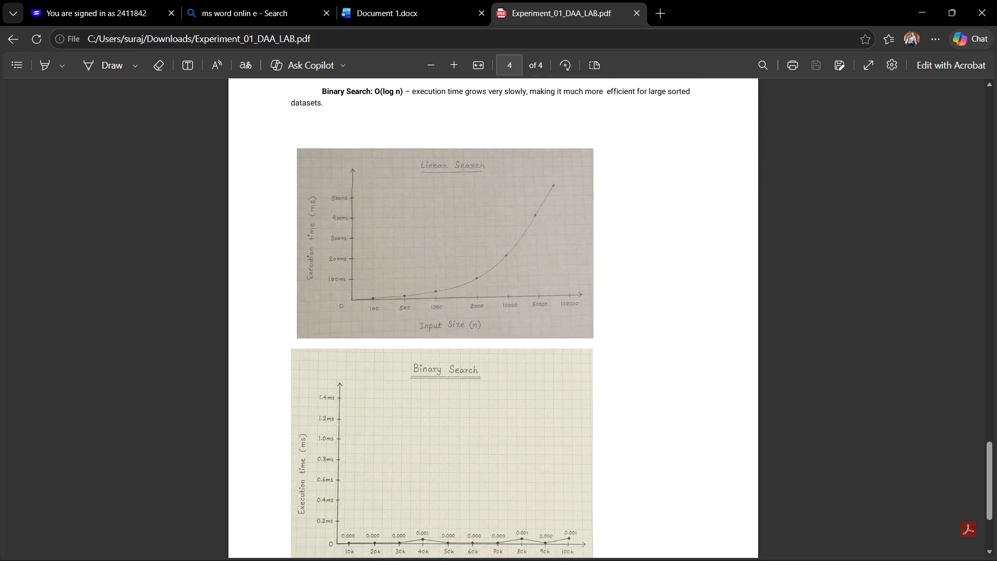
{"action": "scroll", "coordinate": [312, 300], "scroll_direction": "up", "scroll_amount": 5}
{"action": "scroll", "coordinate": [312, 300], "scroll_direction": "down", "scroll_amount": 12}
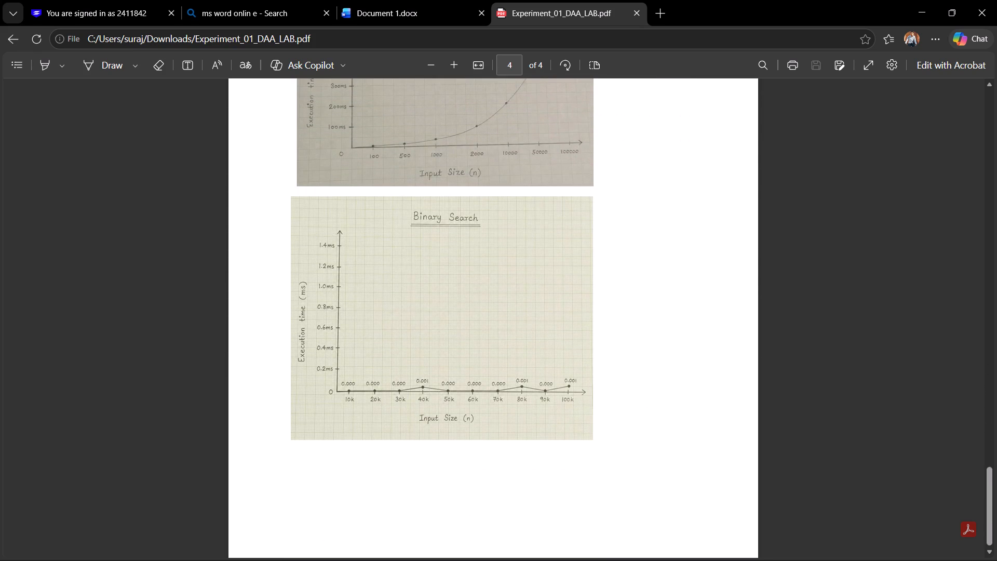
{"action": "scroll", "coordinate": [312, 300], "scroll_direction": "down", "scroll_amount": 7}
{"action": "scroll", "coordinate": [312, 300], "scroll_direction": "up", "scroll_amount": 20}
{"action": "scroll", "coordinate": [312, 300], "scroll_direction": "up", "scroll_amount": 2}
{"action": "scroll", "coordinate": [312, 300], "scroll_direction": "down", "scroll_amount": 1}
{"action": "scroll", "coordinate": [312, 300], "scroll_direction": "up", "scroll_amount": 4}
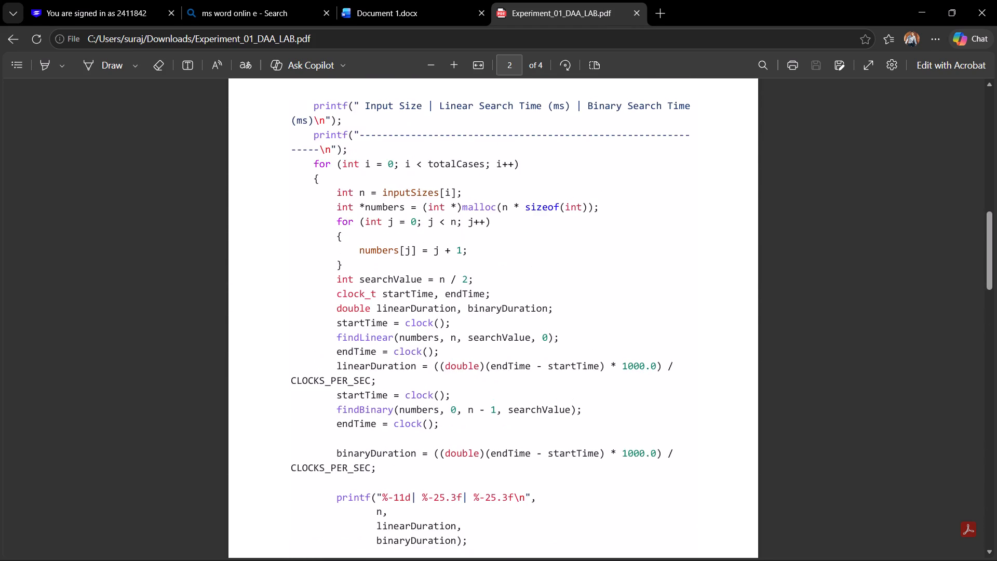
{"action": "scroll", "coordinate": [312, 300], "scroll_direction": "down", "scroll_amount": 1}
{"action": "scroll", "coordinate": [312, 300], "scroll_direction": "up", "scroll_amount": 7}
{"action": "scroll", "coordinate": [312, 300], "scroll_direction": "down", "scroll_amount": 1}
{"action": "scroll", "coordinate": [312, 300], "scroll_direction": "up", "scroll_amount": 5}
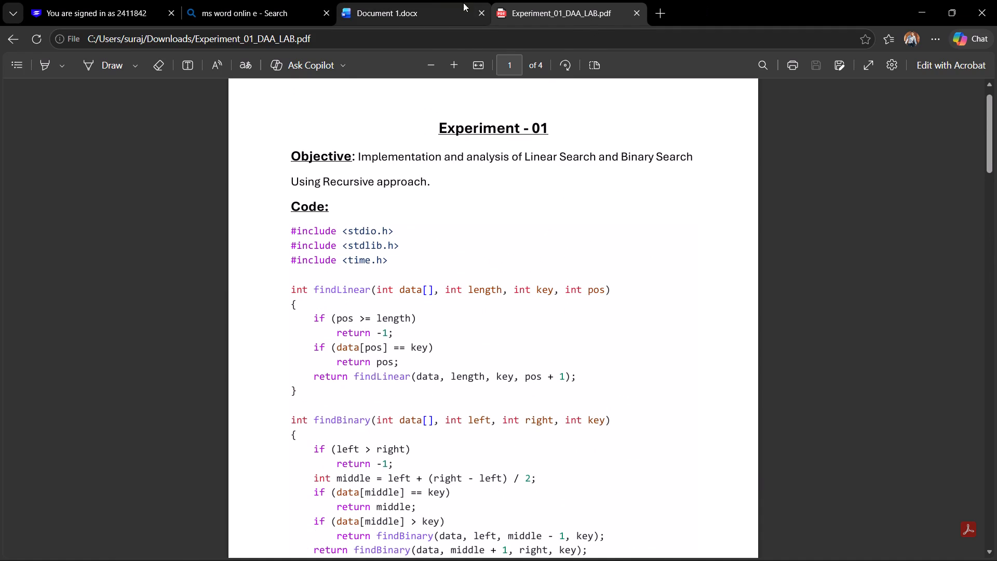
Return to the Word document and rename the file as "06-10 Lab File" followed by the student's roll number.
{"action": "left_click", "coordinate": [439, 0]}
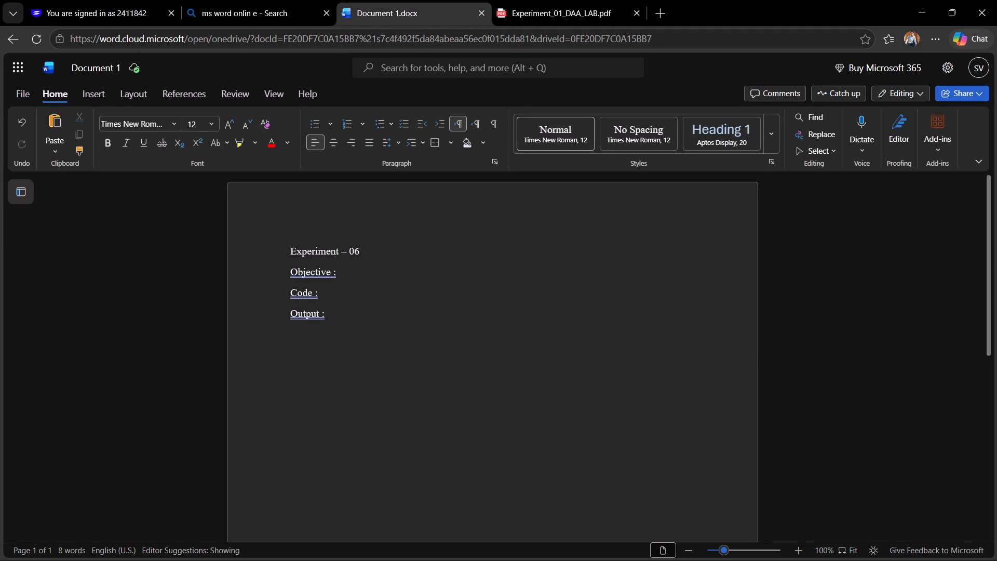
{"action": "left_click", "coordinate": [108, 63]}
{"action": "key", "text": "BackSpace"}
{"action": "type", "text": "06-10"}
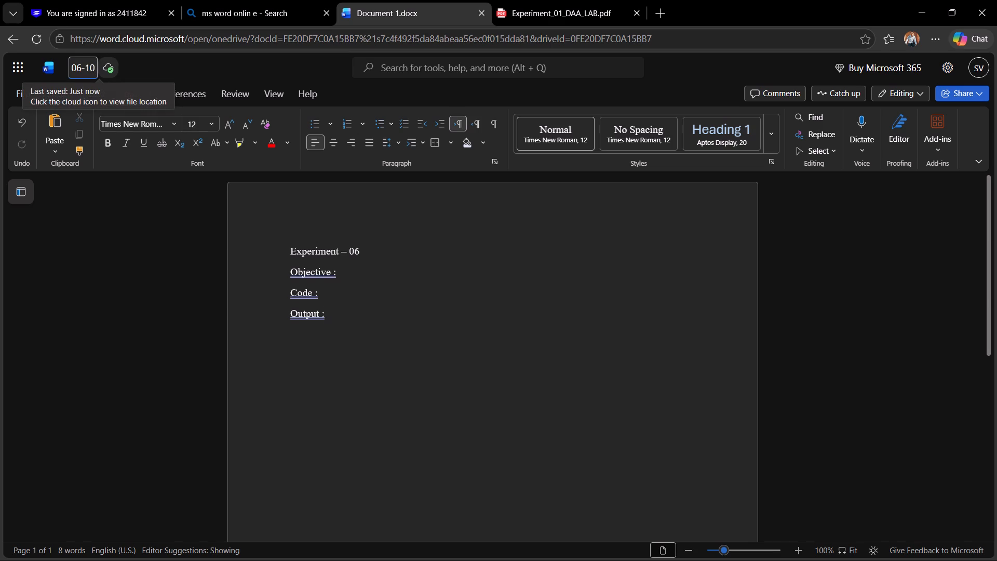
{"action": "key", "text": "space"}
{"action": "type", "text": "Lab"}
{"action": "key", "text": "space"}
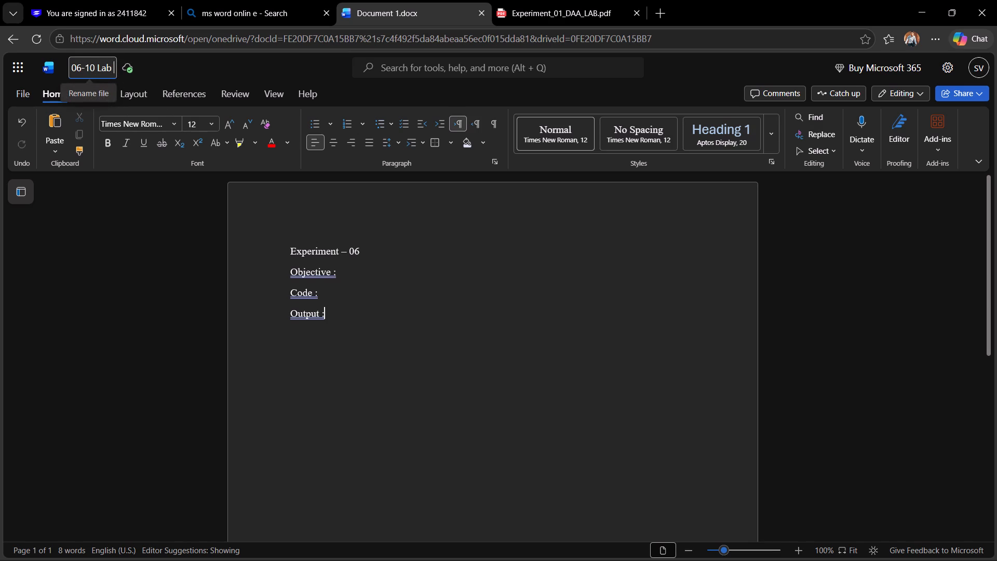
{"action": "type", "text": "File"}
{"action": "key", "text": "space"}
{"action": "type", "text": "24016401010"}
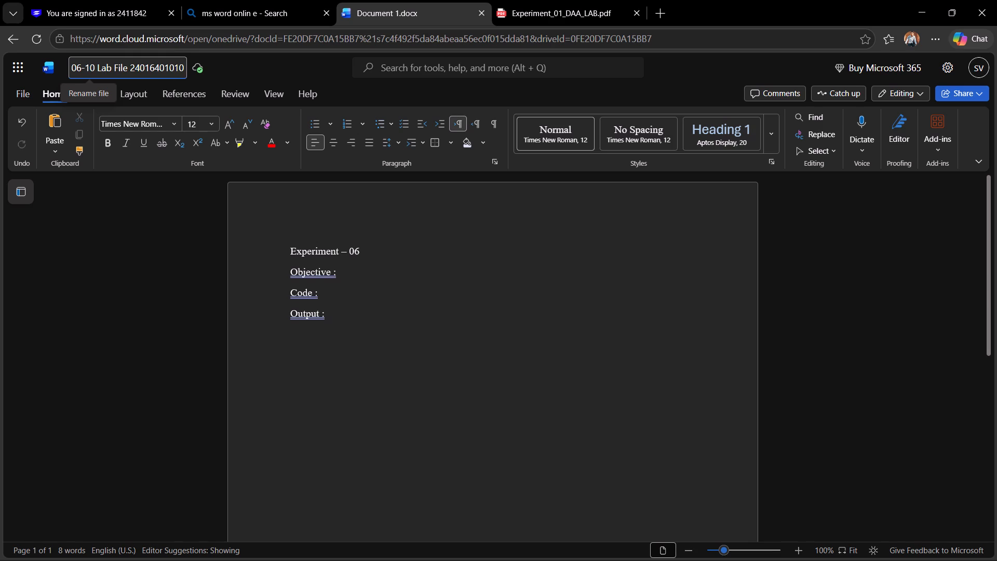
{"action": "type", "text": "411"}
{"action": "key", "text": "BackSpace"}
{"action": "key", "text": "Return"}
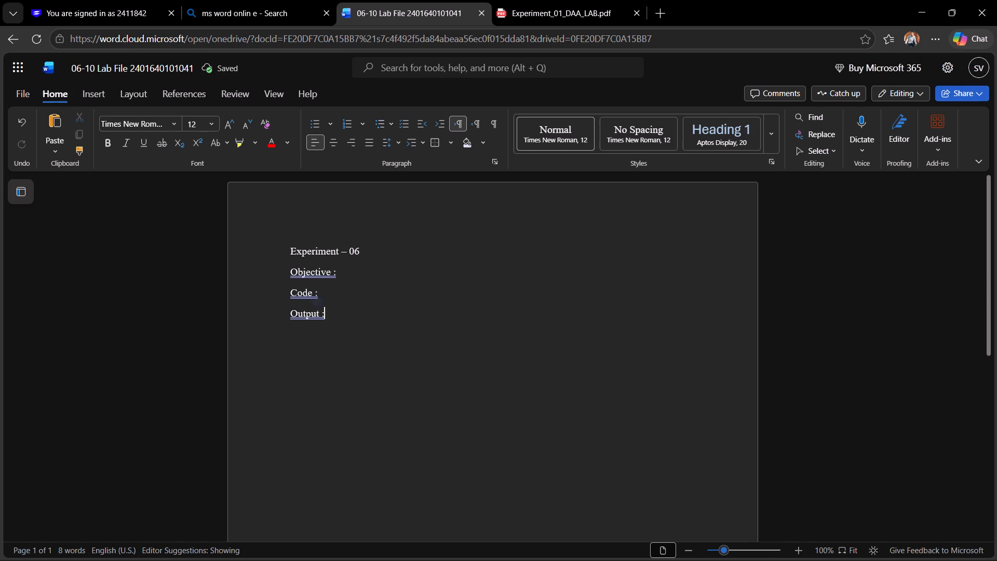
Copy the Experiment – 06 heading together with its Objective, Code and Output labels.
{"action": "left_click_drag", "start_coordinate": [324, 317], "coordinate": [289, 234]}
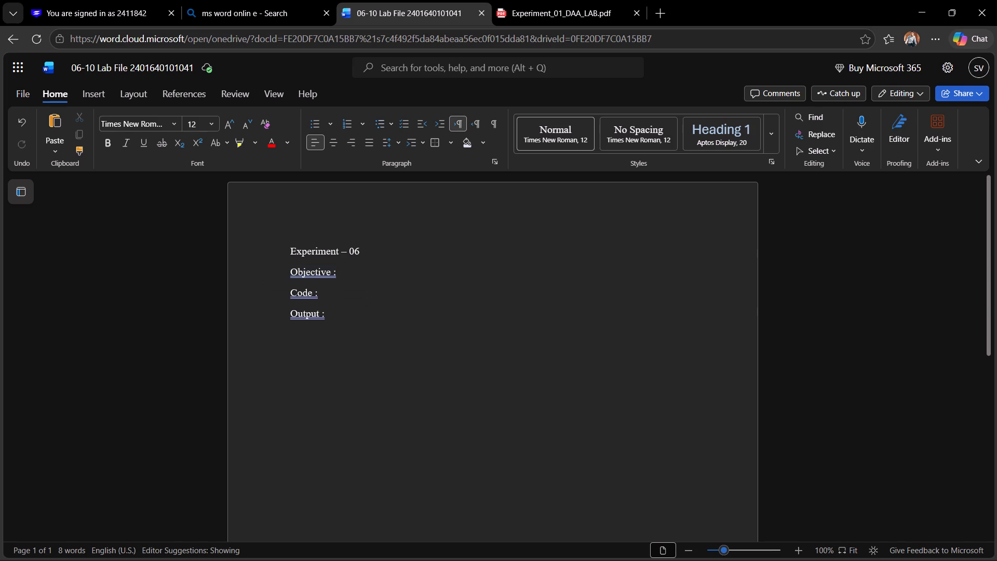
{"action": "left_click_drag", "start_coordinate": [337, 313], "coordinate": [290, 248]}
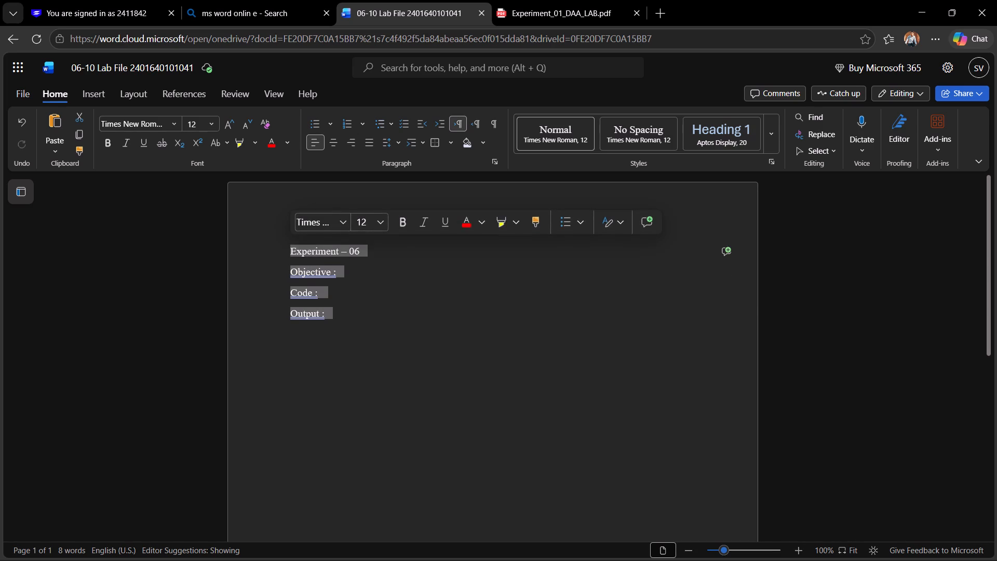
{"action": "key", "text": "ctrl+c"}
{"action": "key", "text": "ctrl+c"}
Apply the grammar suggestions to change the labels to "Output:", "Code:" and "Objective:", without a space before the colon.
{"action": "left_click", "coordinate": [413, 353]}
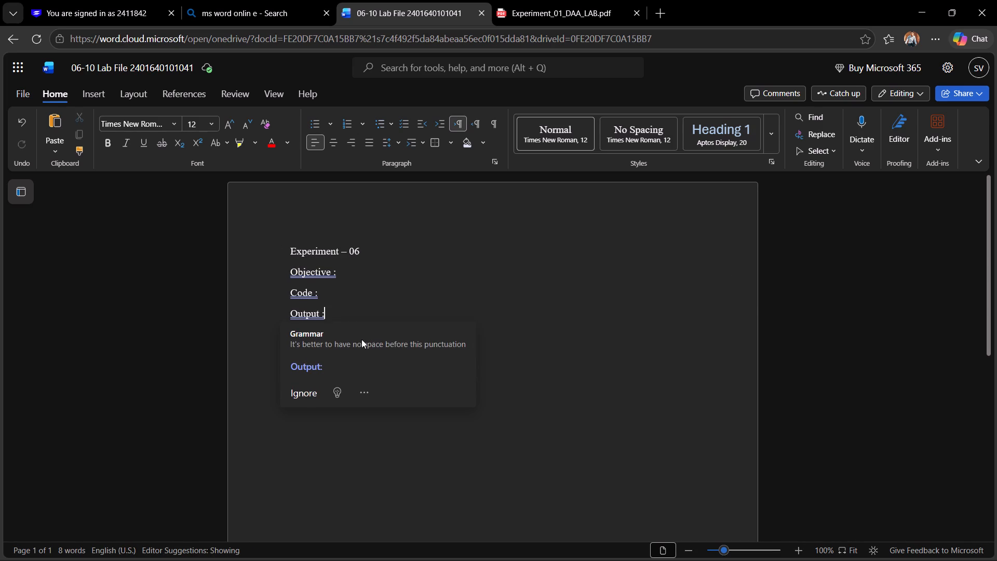
{"action": "left_click", "coordinate": [330, 363]}
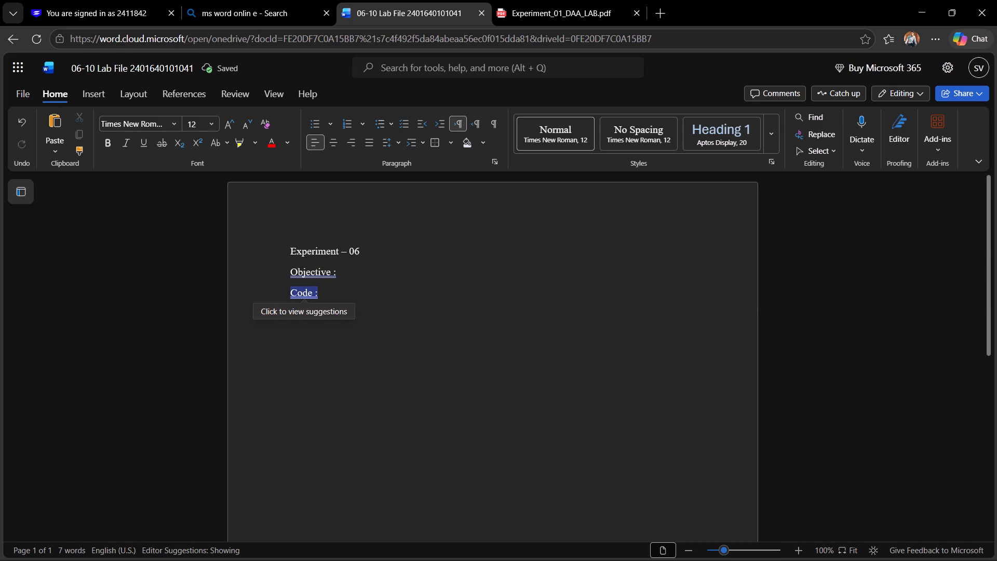
{"action": "left_click", "coordinate": [311, 296]}
{"action": "left_click", "coordinate": [302, 351]}
{"action": "left_click", "coordinate": [320, 271]}
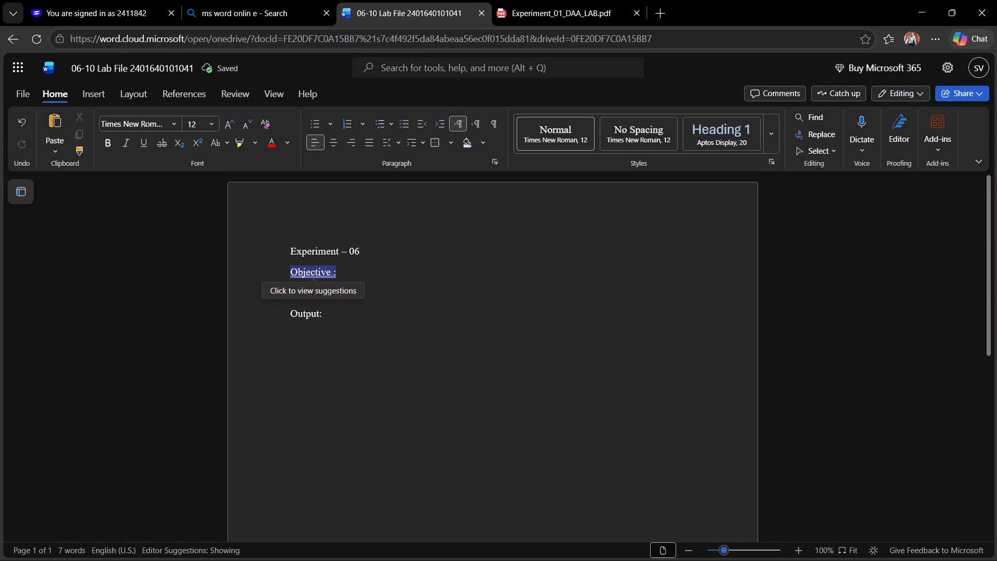
{"action": "left_click", "coordinate": [310, 319]}
{"action": "left_click", "coordinate": [437, 284]}
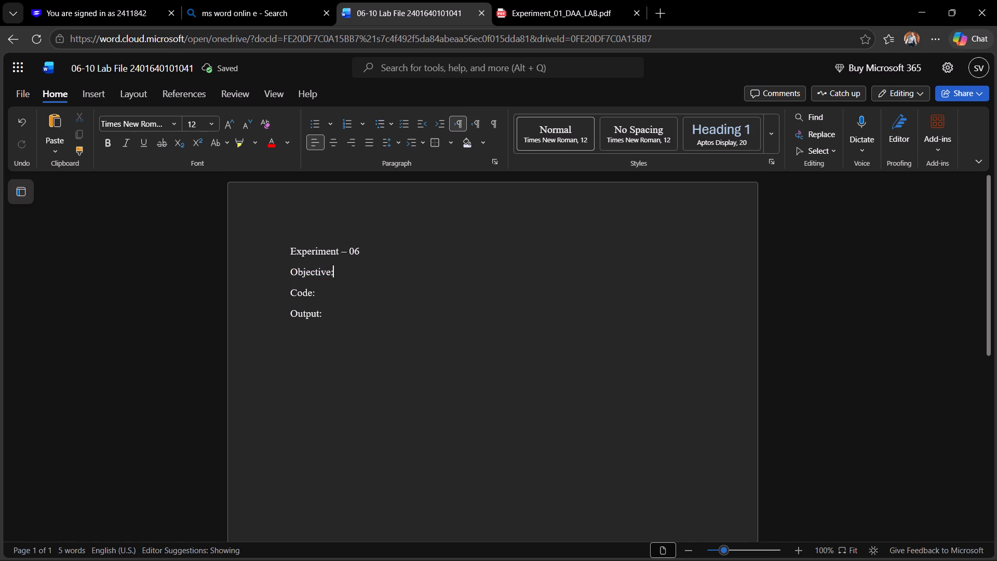
Copy the whole Experiment – 06 block with its corrected Objective, Code and Output labels.
{"action": "left_click", "coordinate": [413, 323]}
{"action": "left_click_drag", "start_coordinate": [411, 322], "coordinate": [275, 241]}
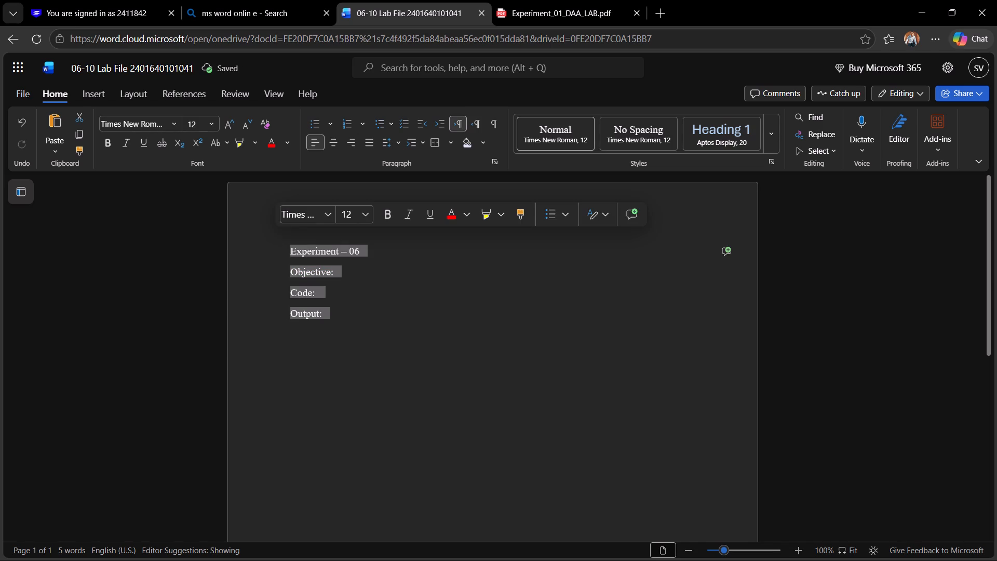
{"action": "key", "text": "ctrl+c"}
{"action": "key", "text": "ctrl+c"}
{"action": "key", "text": "ctrl+c"}
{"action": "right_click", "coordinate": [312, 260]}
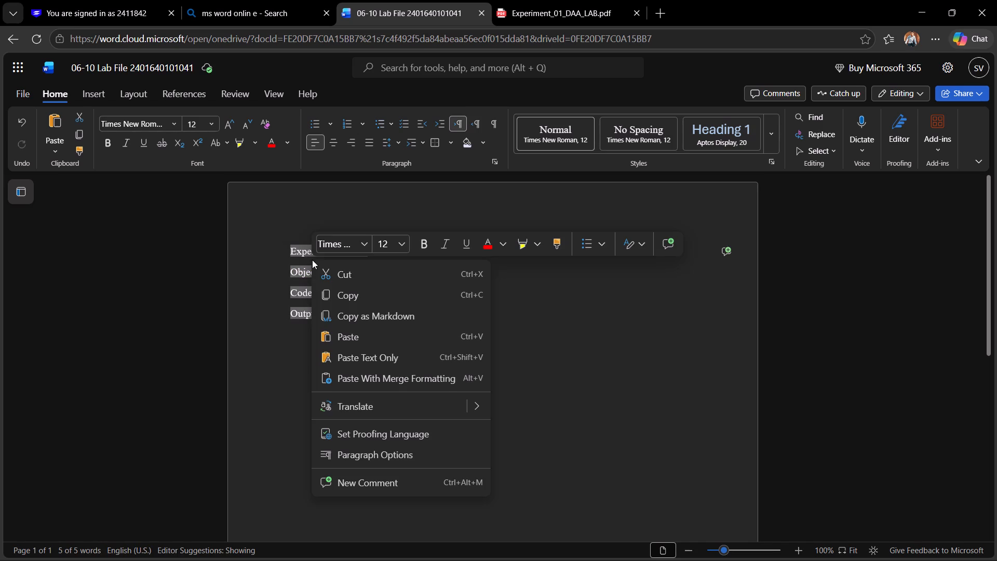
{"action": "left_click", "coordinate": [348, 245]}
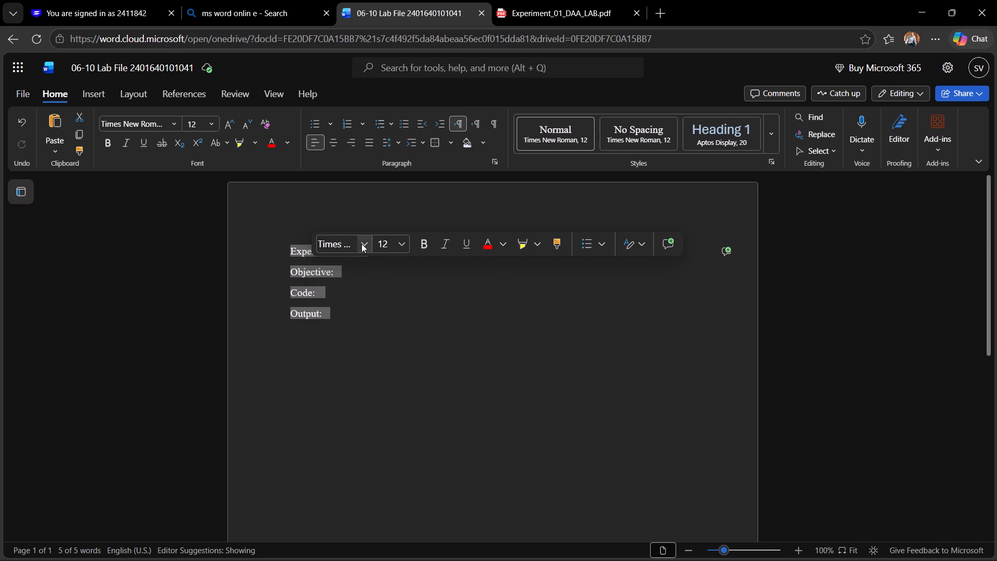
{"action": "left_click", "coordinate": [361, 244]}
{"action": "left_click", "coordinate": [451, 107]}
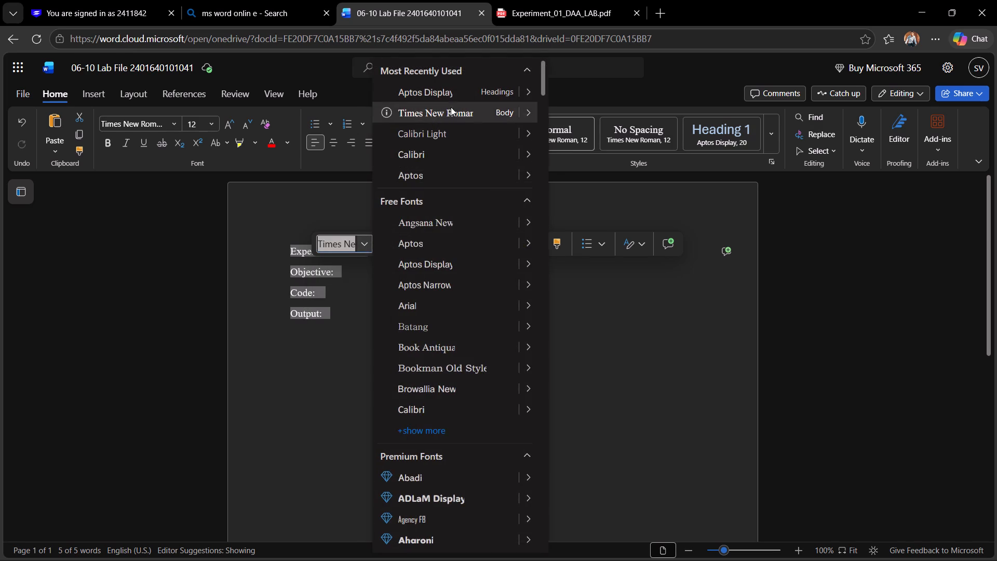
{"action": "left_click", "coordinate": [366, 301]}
Paste the copied block below the Output label and renumber its heading to Experiment – 07.
{"action": "left_click", "coordinate": [364, 317]}
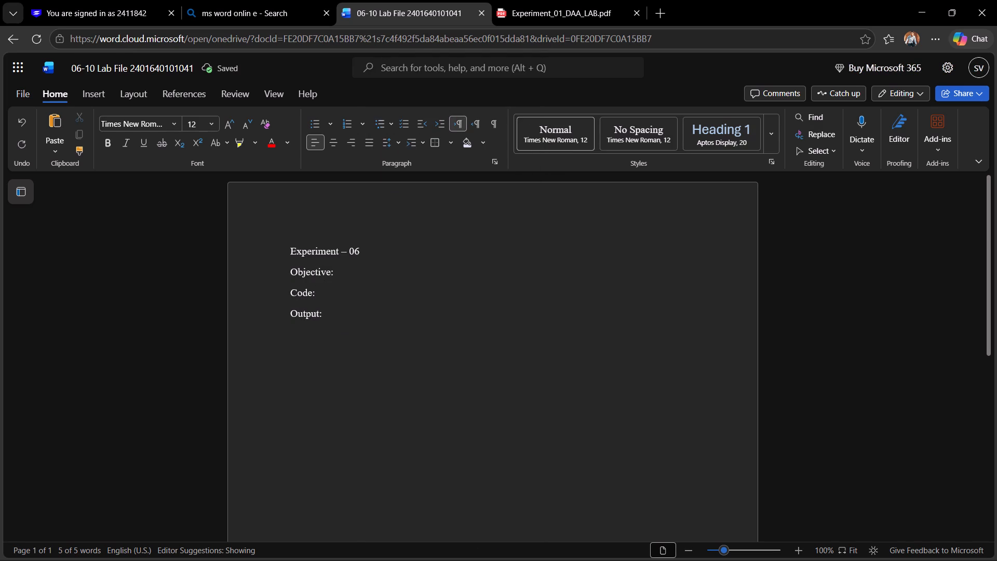
{"action": "key", "text": "Return"}
{"action": "key", "text": "ctrl+v"}
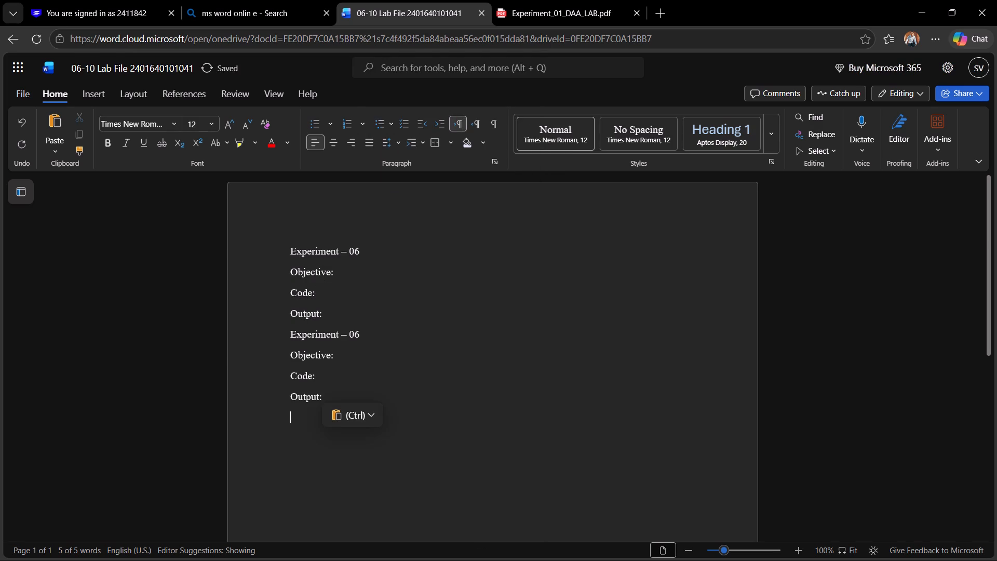
{"action": "left_click", "coordinate": [363, 331]}
{"action": "key", "text": "BackSpace"}
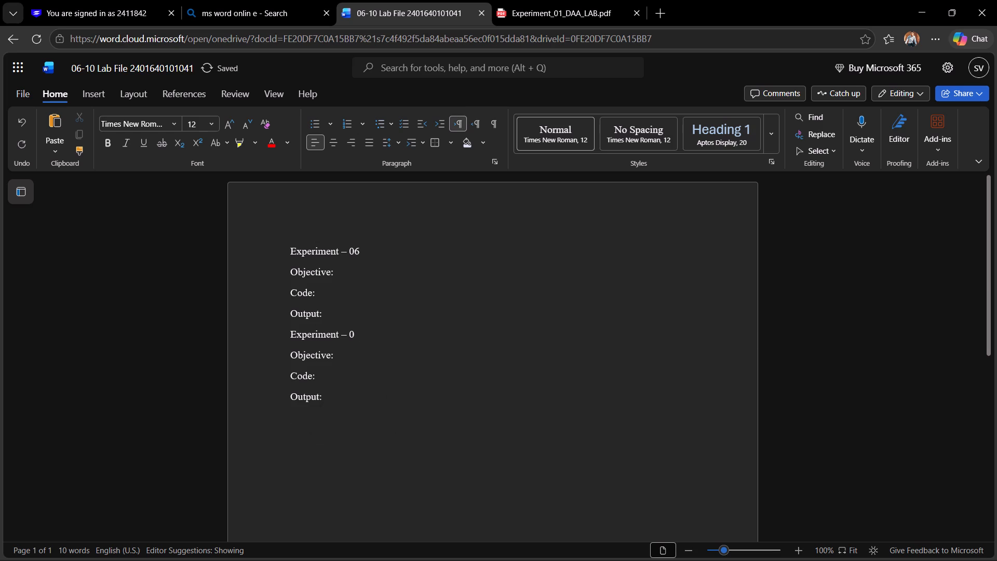
{"action": "key", "text": "7"}
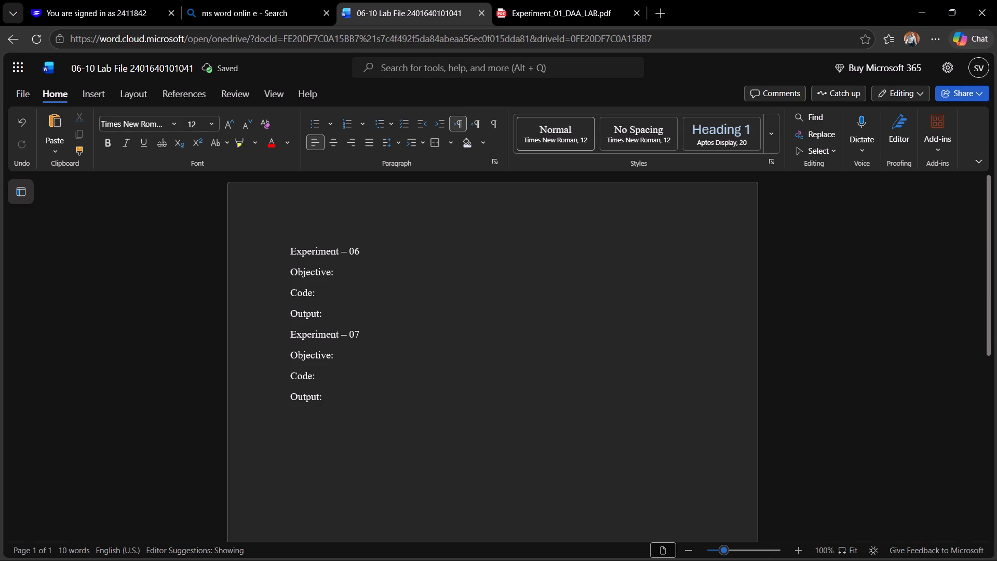
Paste the copied block below Experiment – 07's Output label and renumber its heading to Experiment – 08.
{"action": "left_click", "coordinate": [352, 400]}
{"action": "key", "text": "Return"}
{"action": "key", "text": "ctrl+v"}
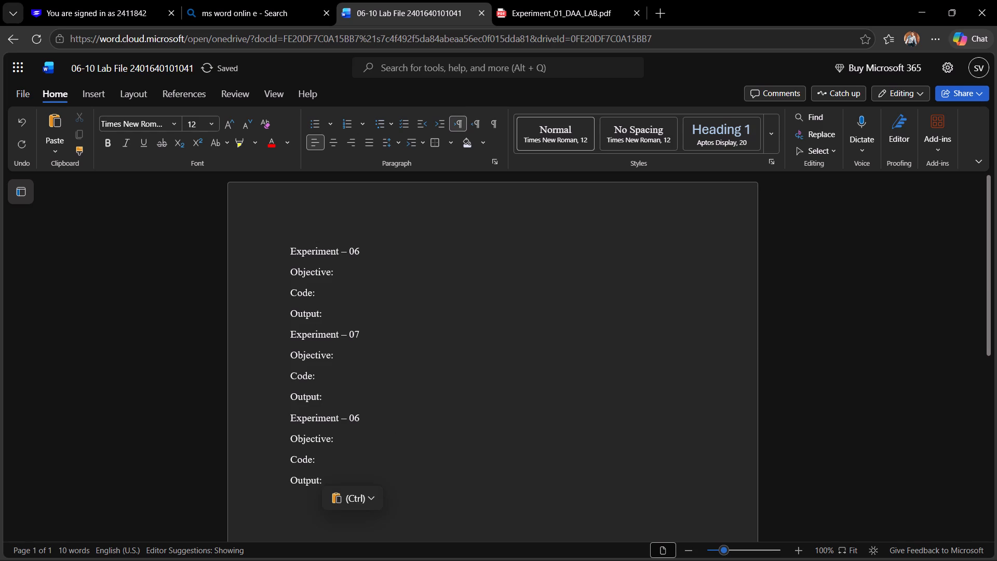
{"action": "left_click", "coordinate": [367, 415]}
{"action": "key", "text": "BackSpace"}
{"action": "key", "text": "8"}
Paste another copy of the block below Experiment – 08's Output label and renumber its heading to Experiment – 09.
{"action": "scroll", "coordinate": [344, 424], "scroll_direction": "down", "scroll_amount": 2}
{"action": "left_click", "coordinate": [331, 351]}
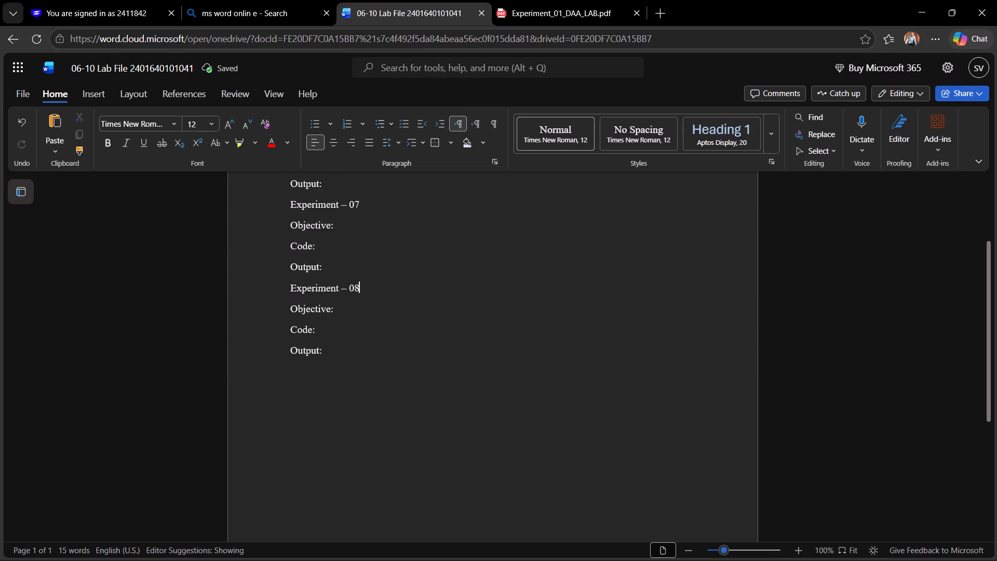
{"action": "key", "text": "Return"}
{"action": "key", "text": "ctrl+v"}
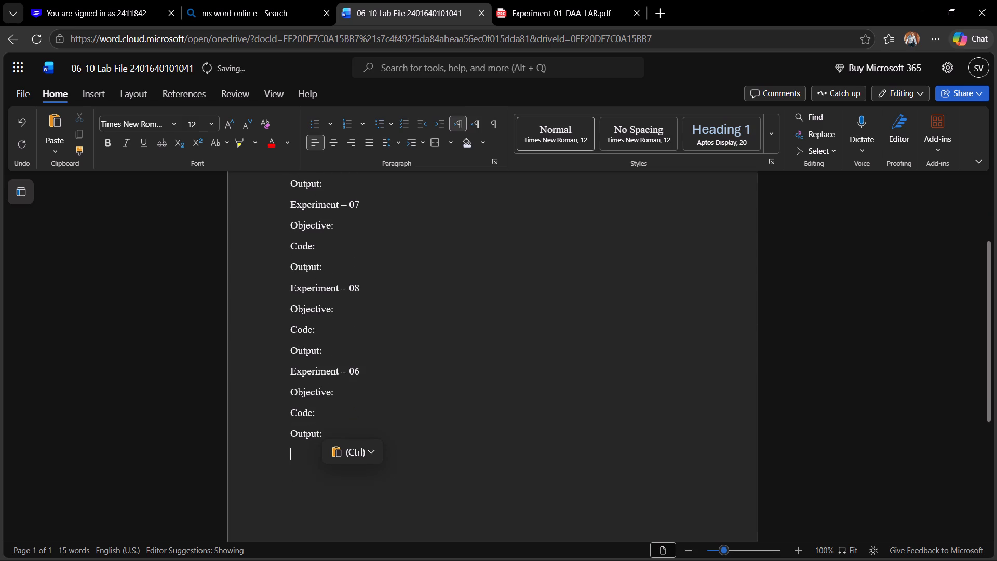
{"action": "left_click", "coordinate": [384, 367]}
{"action": "key", "text": "BackSpace"}
{"action": "key", "text": "9"}
Paste the block once more below Experiment – 09's Output label and renumber its heading to Experiment – 10.
{"action": "left_click", "coordinate": [348, 449]}
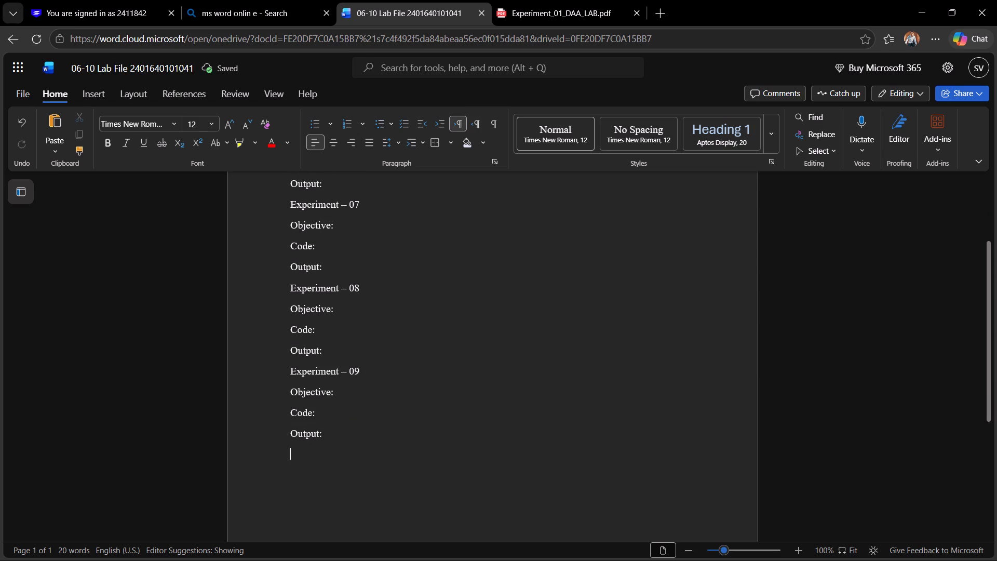
{"action": "key", "text": "ctrl+v"}
{"action": "left_click", "coordinate": [376, 385]}
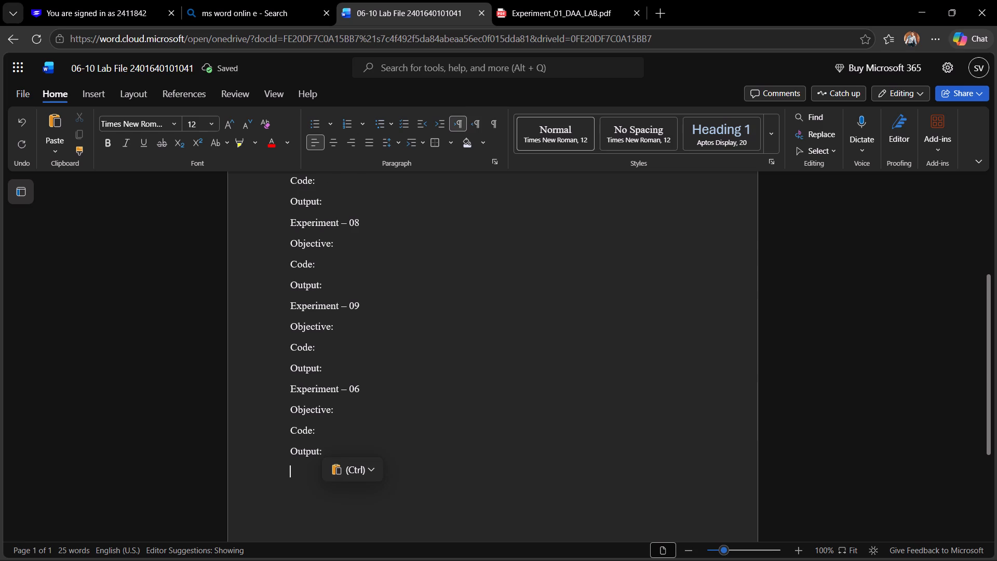
{"action": "key", "text": "BackSpace"}
{"action": "key", "text": "BackSpace"}
{"action": "type", "text": "10"}
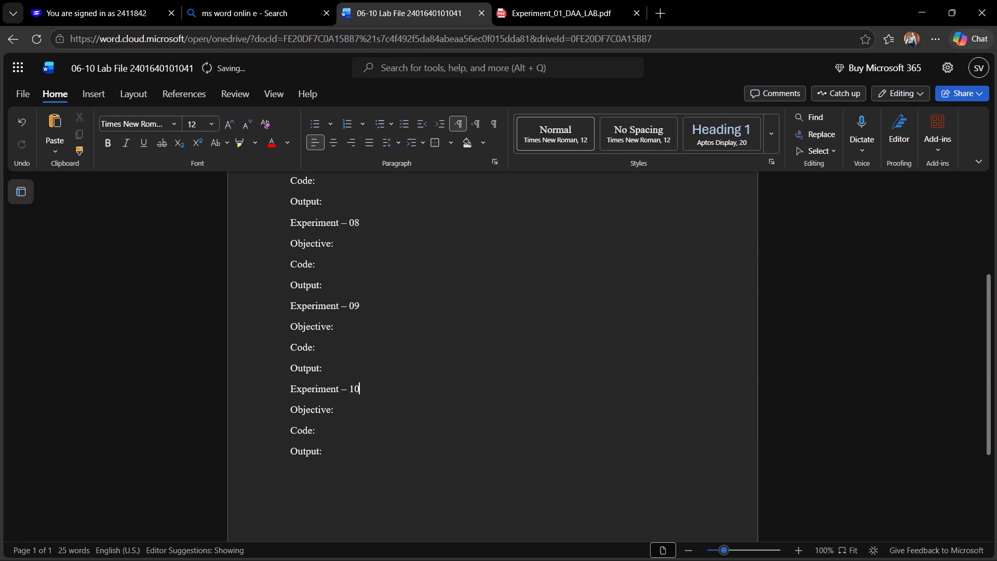
Make all the experiment headings and their Objective, Code and Output labels bold, from Experiment – 06 through Experiment – 10.
{"action": "scroll", "coordinate": [395, 417], "scroll_direction": "up", "scroll_amount": 4}
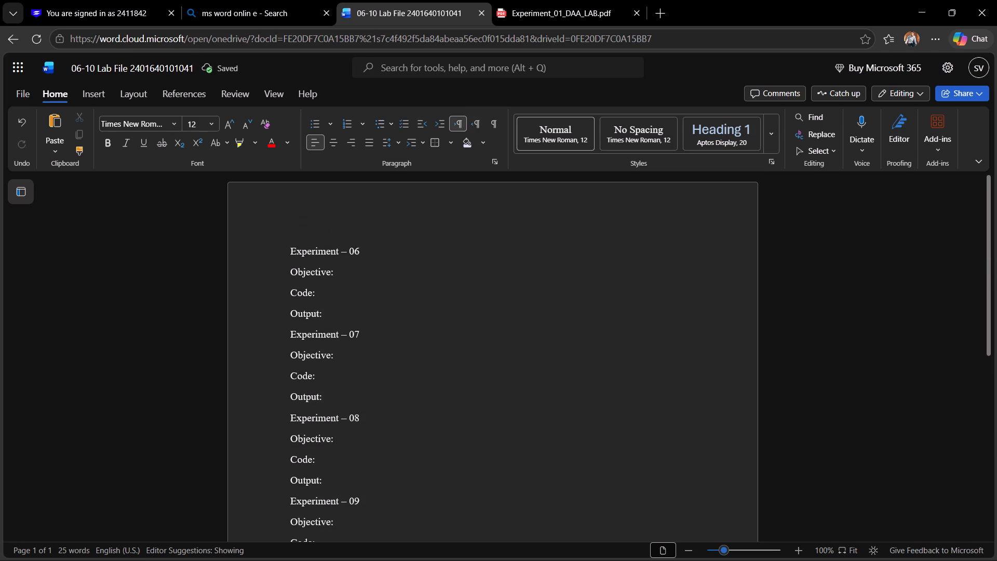
{"action": "scroll", "coordinate": [341, 326], "scroll_direction": "down", "scroll_amount": 4}
{"action": "scroll", "coordinate": [354, 466], "scroll_direction": "up", "scroll_amount": 1}
{"action": "left_click_drag", "start_coordinate": [344, 454], "coordinate": [317, 367]}
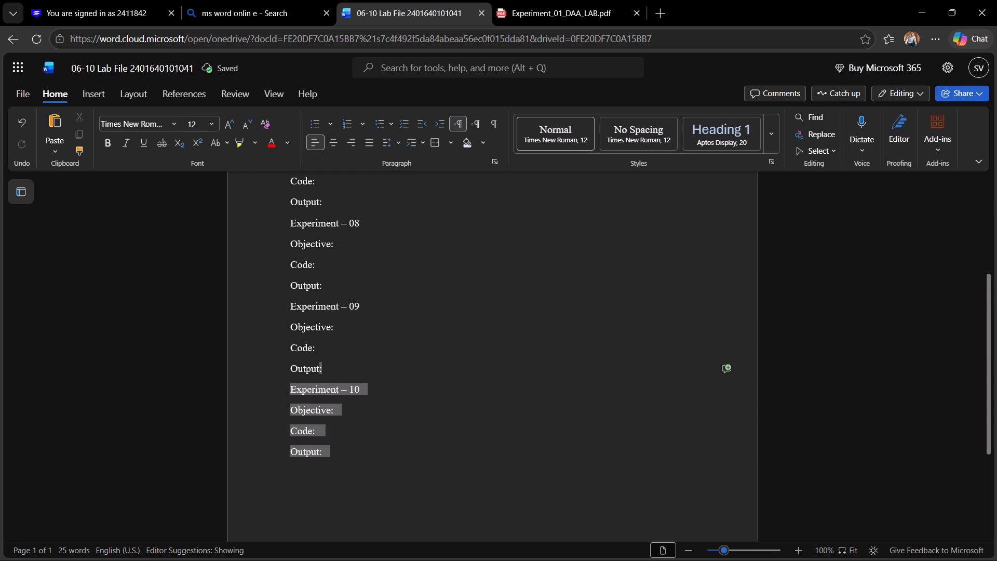
{"action": "left_click_drag", "start_coordinate": [317, 367], "coordinate": [289, 259]}
{"action": "scroll", "coordinate": [314, 307], "scroll_direction": "up", "scroll_amount": 4}
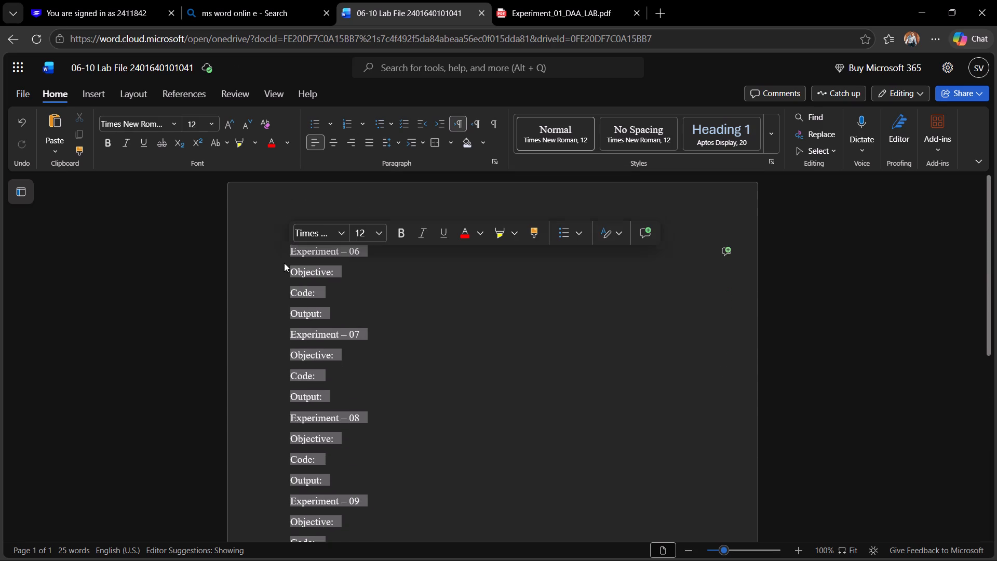
{"action": "left_click", "coordinate": [403, 227]}
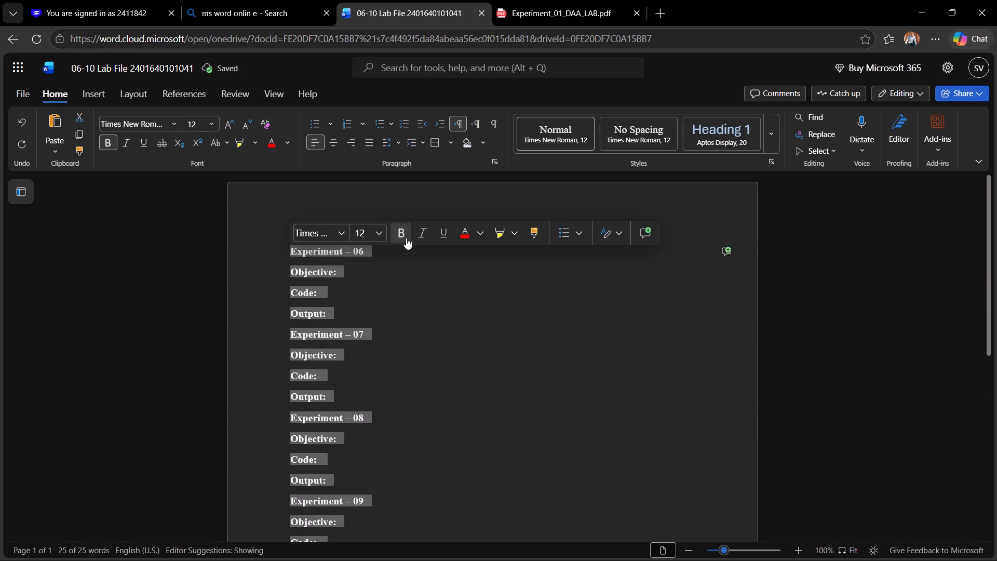
{"action": "left_click", "coordinate": [429, 259]}
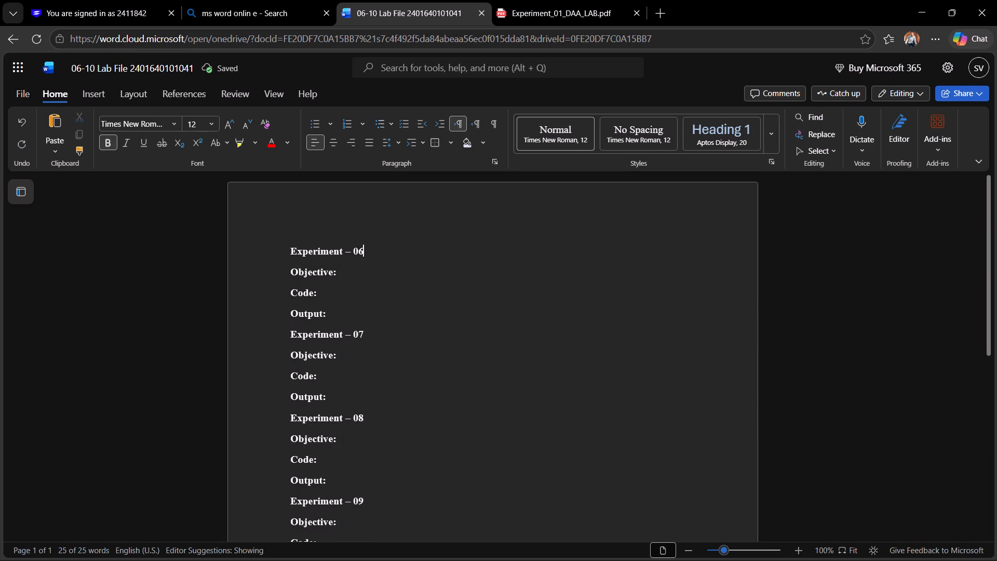
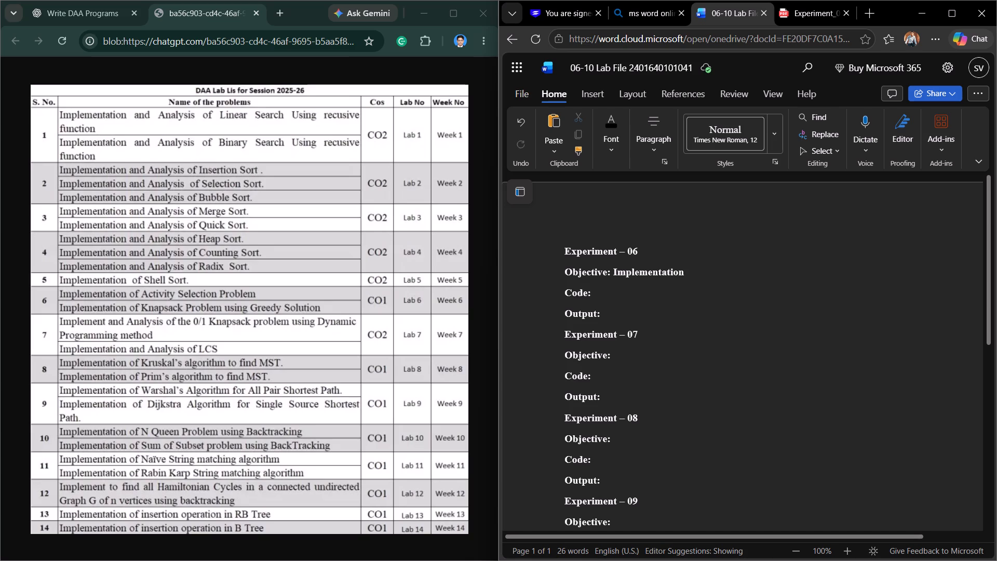
{"action": "left_click_drag", "start_coordinate": [611, 272], "coordinate": [676, 270]}
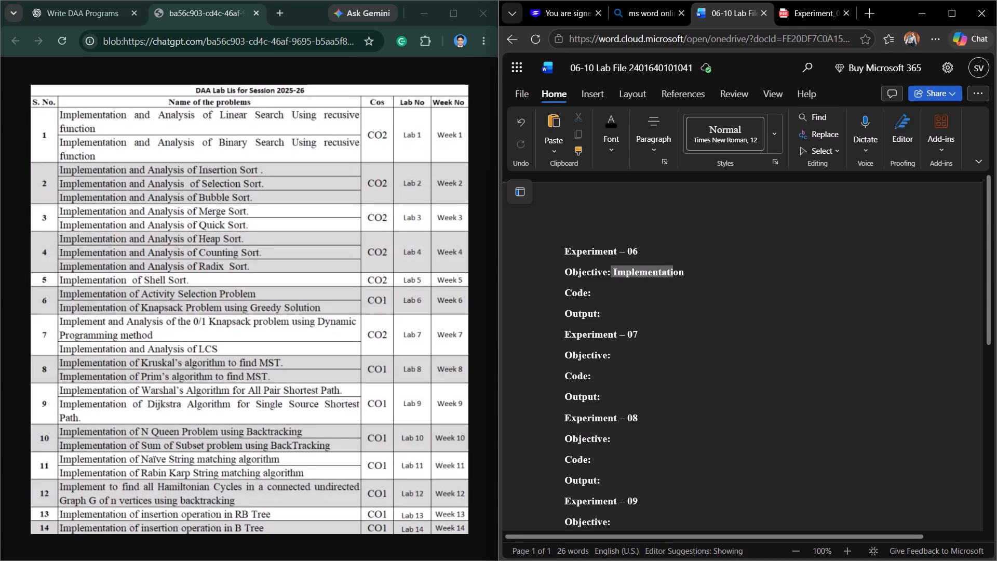
{"action": "left_click_drag", "start_coordinate": [676, 270], "coordinate": [685, 271]}
{"action": "left_click", "coordinate": [725, 243]}
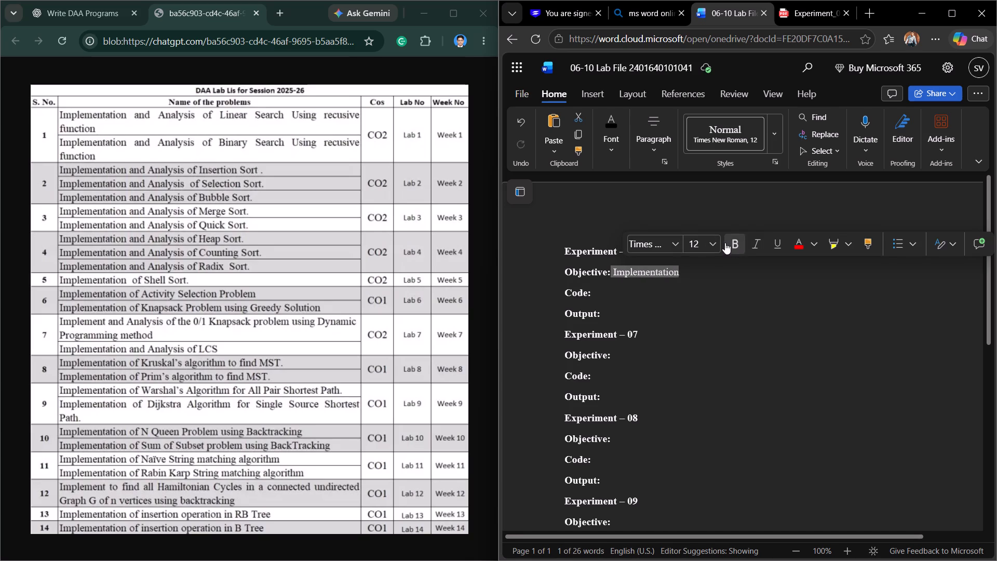
Continue Experiment – 06's Objective text with "of Activity Selection Problem and Knapsack Problem using Greedy Solution".
{"action": "left_click", "coordinate": [703, 271]}
{"action": "key", "text": "space"}
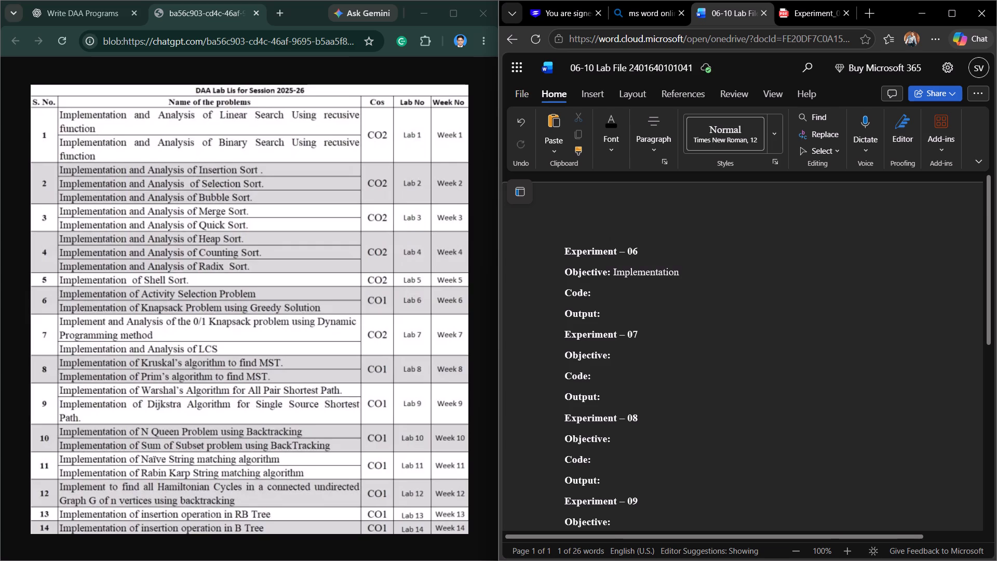
{"action": "type", "text": "of"}
{"action": "key", "text": "space"}
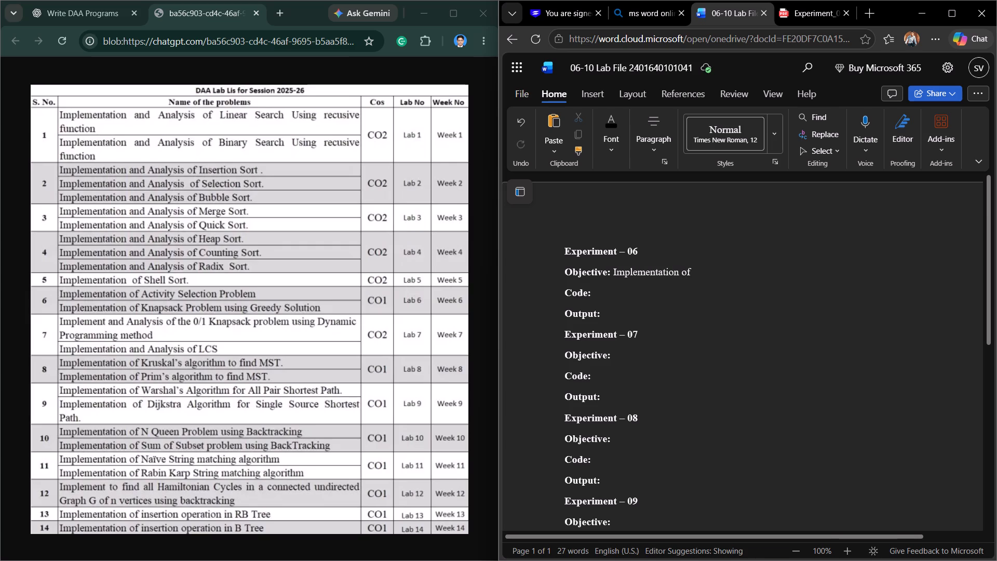
{"action": "type", "text": "Activity"}
{"action": "key", "text": "space"}
{"action": "type", "text": "Selection"}
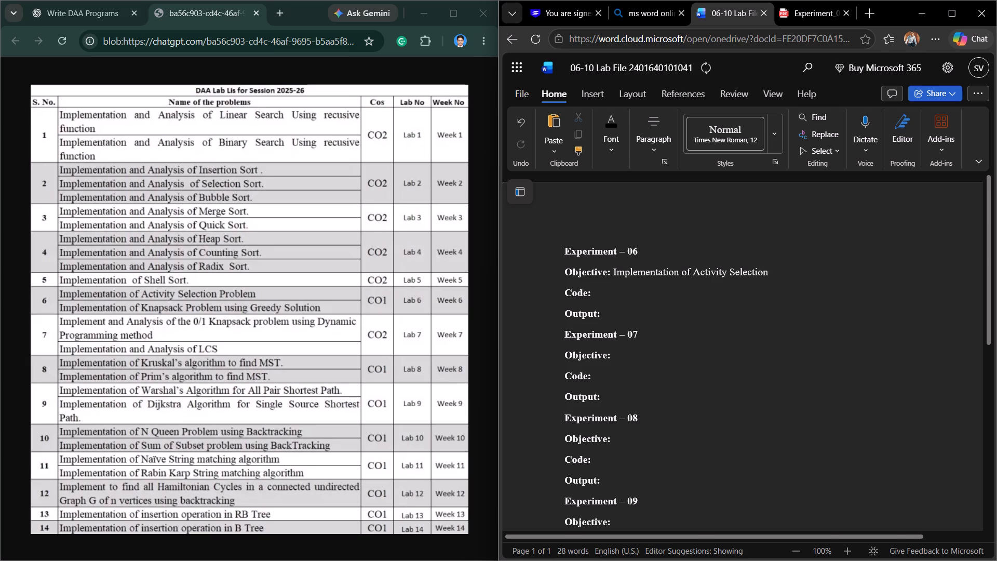
{"action": "key", "text": "space"}
{"action": "type", "text": "Problem and"}
{"action": "key", "text": "space"}
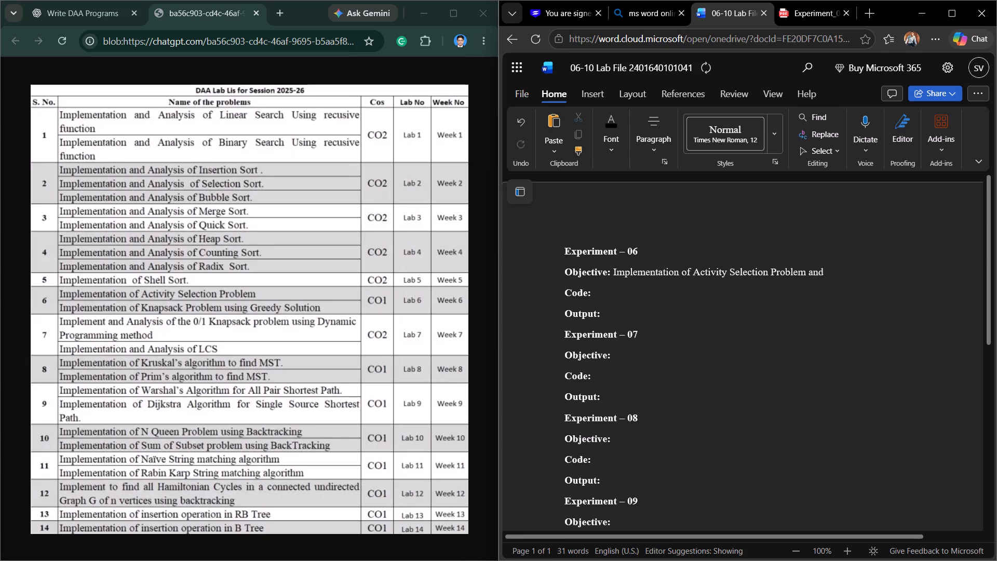
{"action": "key", "text": "shift+k"}
{"action": "type", "text": "na"}
{"action": "key", "text": "p"}
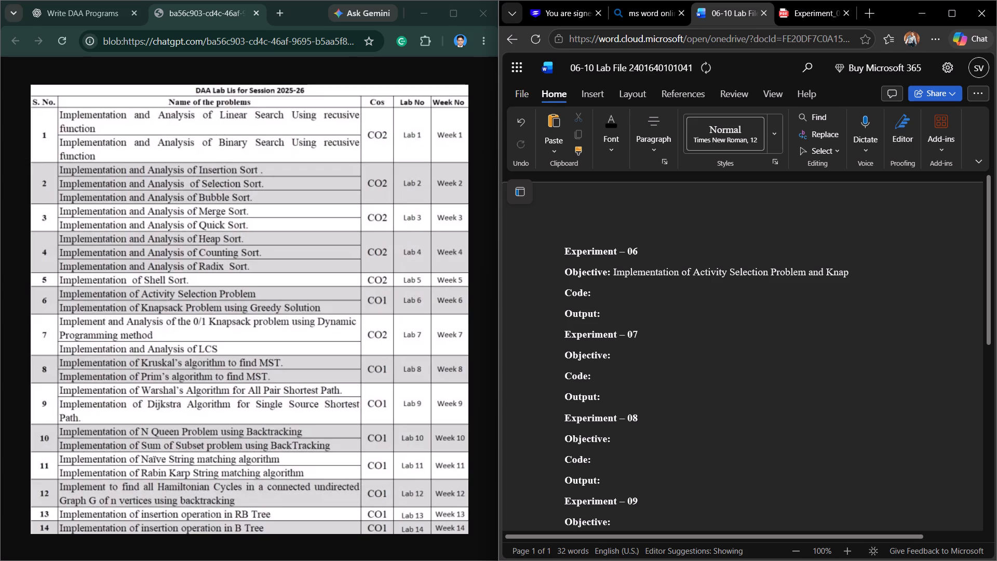
{"action": "type", "text": "sack"}
{"action": "key", "text": "space"}
{"action": "key", "text": "shift+p"}
{"action": "type", "text": "roblem"}
{"action": "key", "text": "space"}
{"action": "type", "text": "using"}
{"action": "key", "text": "space"}
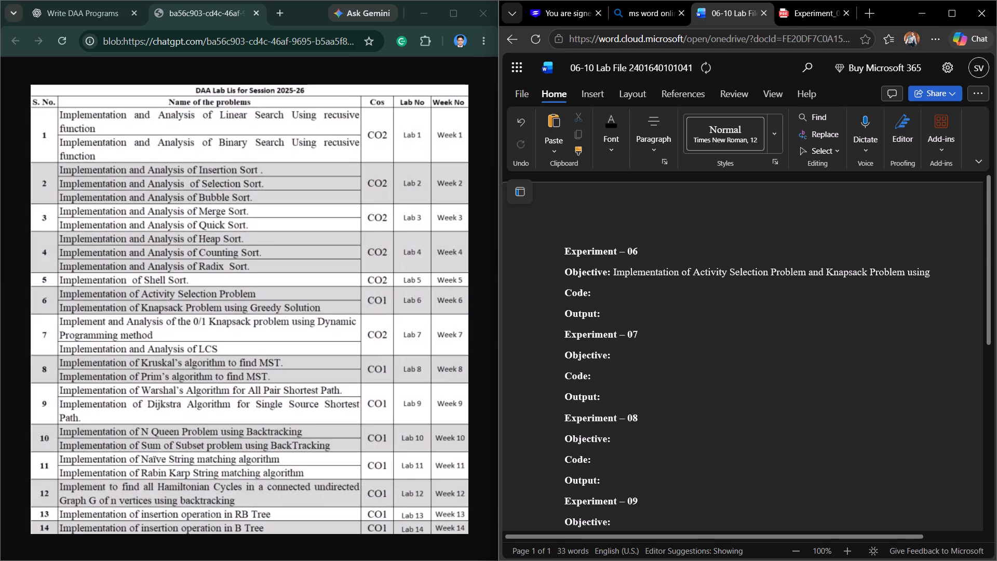
{"action": "type", "text": "Gree"}
{"action": "type", "text": "dy"}
{"action": "key", "text": "space"}
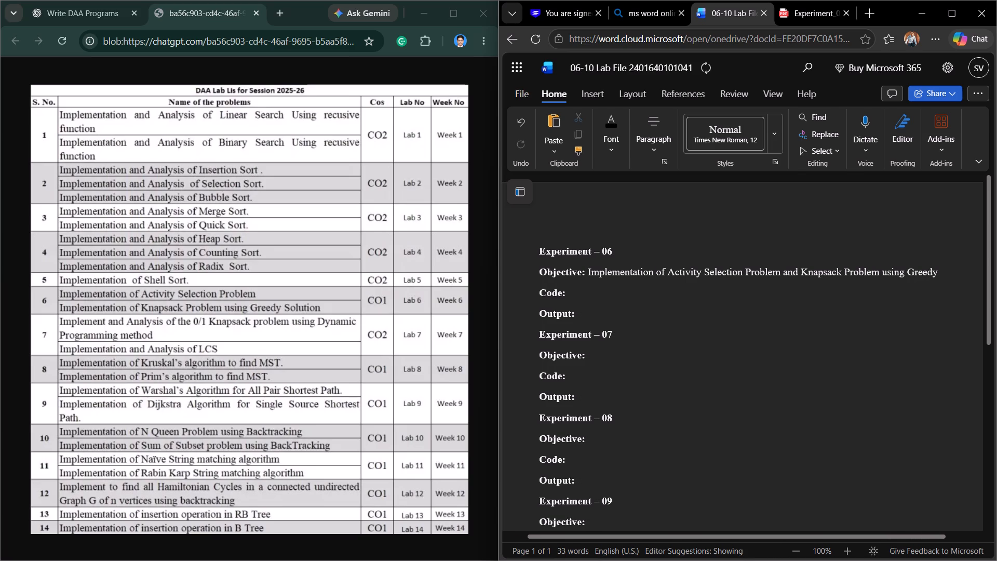
{"action": "type", "text": "Solution"}
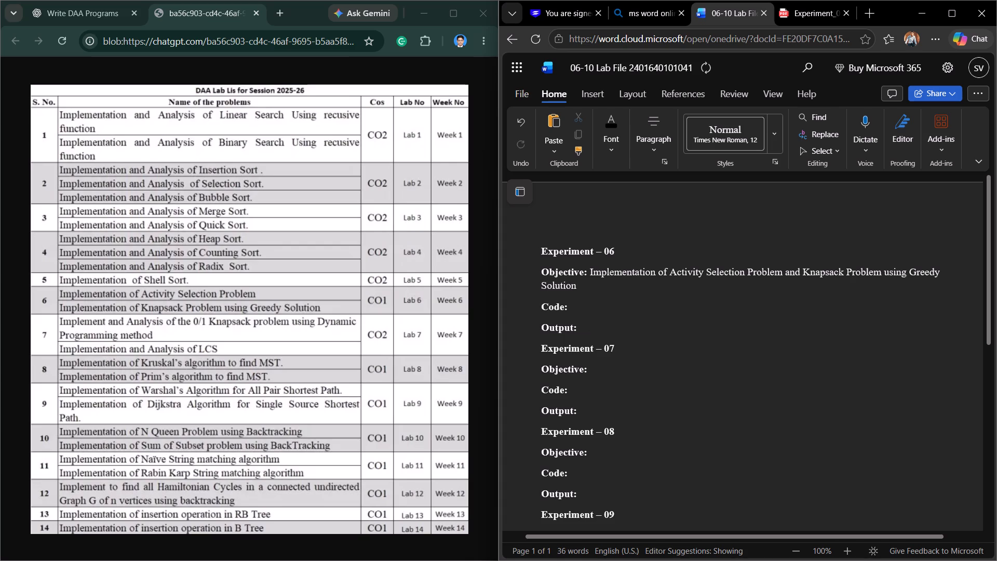
Add "Implementation" after Experiment – 07's Objective label and remove the bold from that word.
{"action": "left_click", "coordinate": [623, 370]}
{"action": "key", "text": "shift+i"}
{"action": "key", "text": "BackSpace"}
{"action": "key", "text": "space"}
{"action": "type", "text": "I"}
{"action": "type", "text": "mplem"}
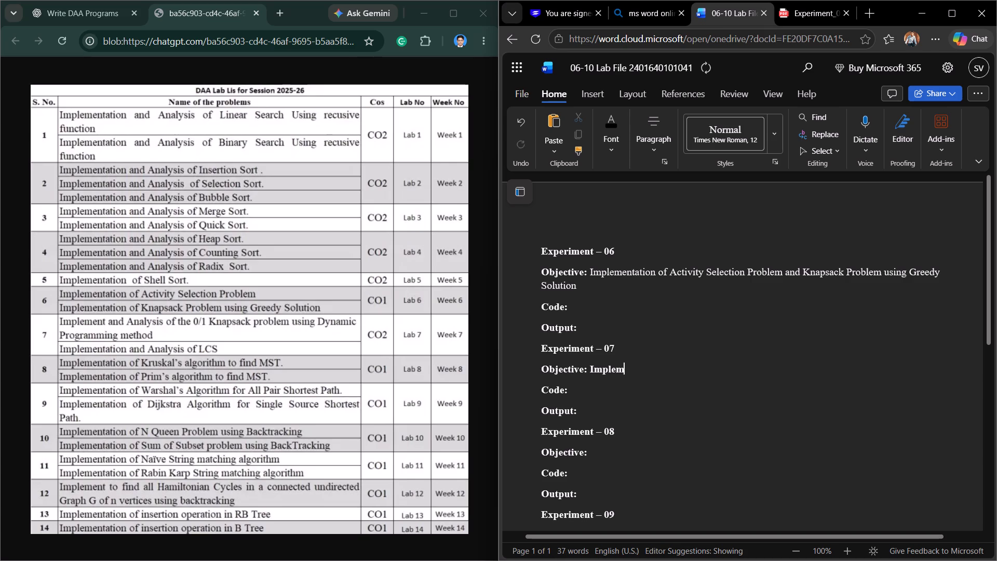
{"action": "type", "text": "en"}
{"action": "type", "text": "tation"}
{"action": "double_click", "coordinate": [642, 369]}
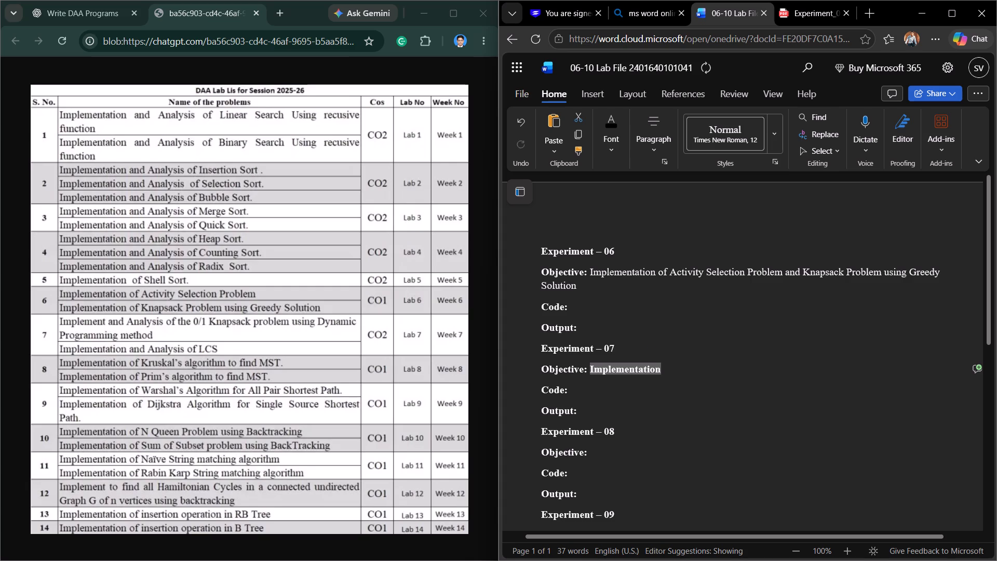
{"action": "left_click", "coordinate": [738, 340]}
{"action": "left_click", "coordinate": [673, 373]}
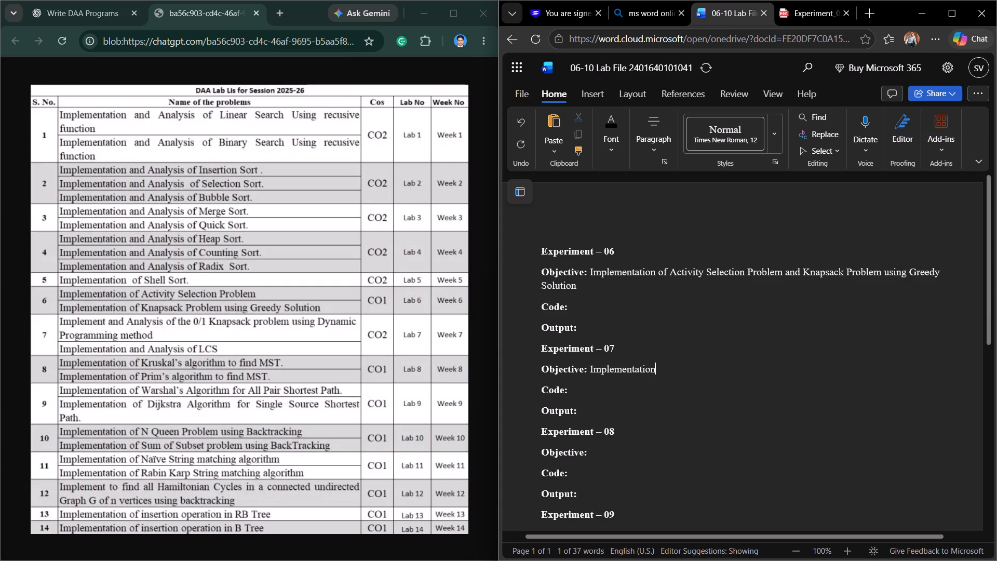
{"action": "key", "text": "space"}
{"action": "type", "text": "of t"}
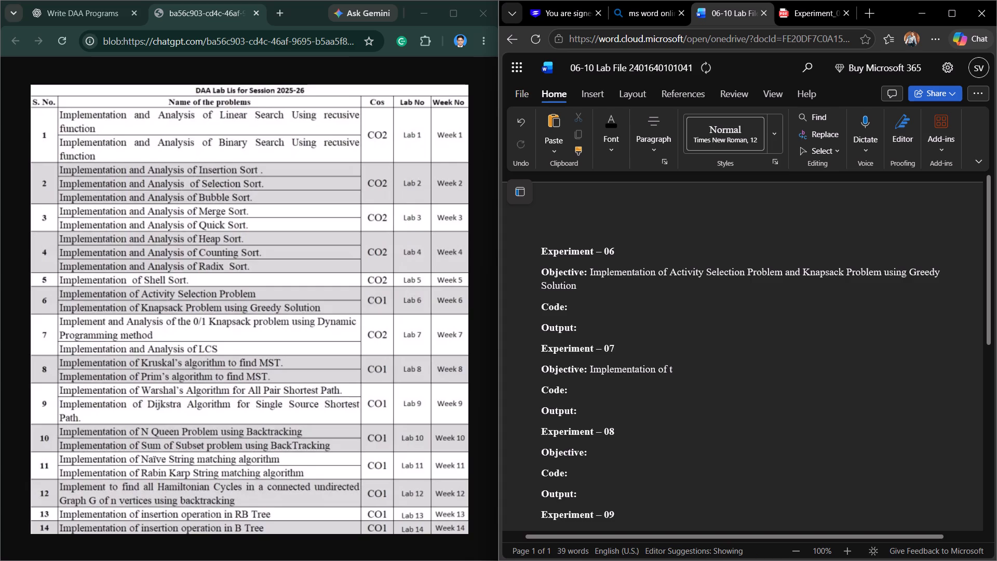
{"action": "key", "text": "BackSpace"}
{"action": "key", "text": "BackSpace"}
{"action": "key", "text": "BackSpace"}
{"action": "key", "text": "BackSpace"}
Continue Experiment – 07's Objective text with "and Analysis" and accept the single-space grammar suggestion for "Implementation and".
{"action": "key", "text": "space"}
{"action": "type", "text": "and Anal"}
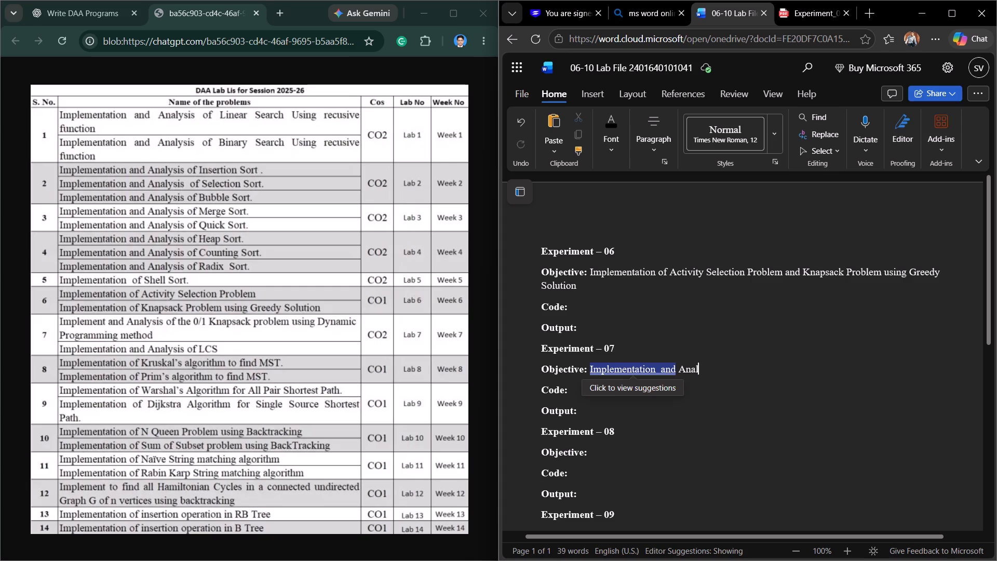
{"action": "type", "text": "ysis"}
{"action": "key", "text": "space"}
{"action": "left_click", "coordinate": [638, 366]}
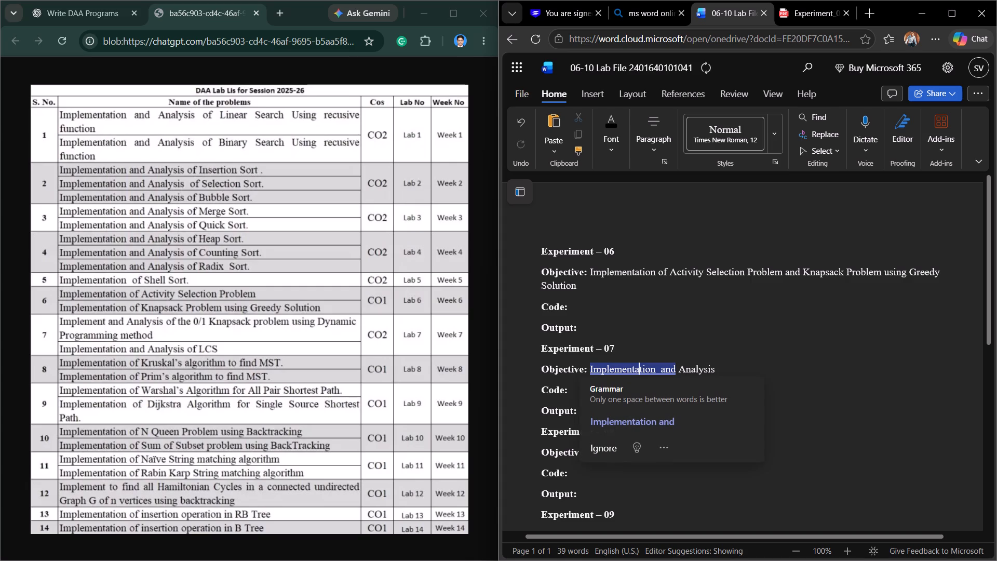
{"action": "left_click", "coordinate": [635, 417]}
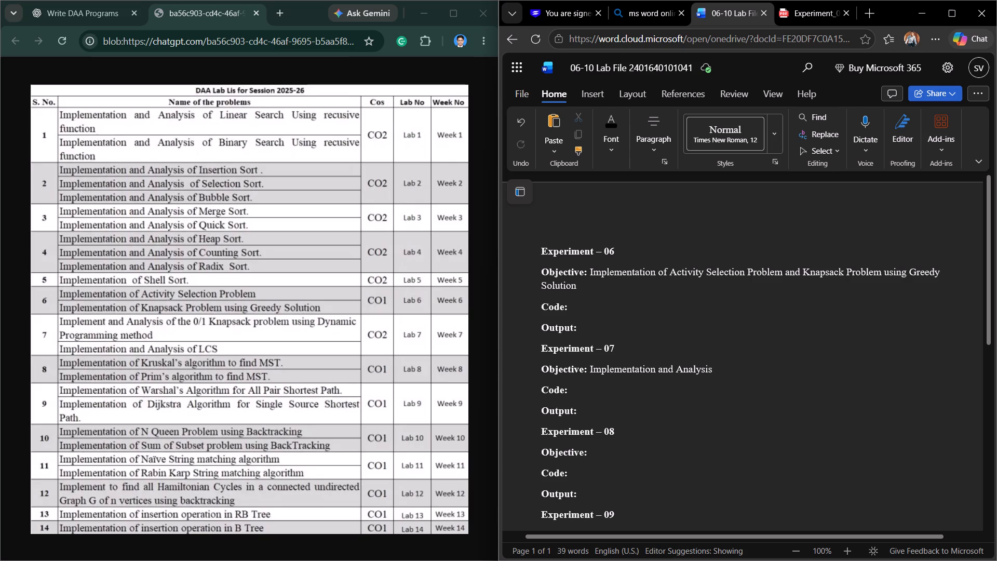
Continue Experiment – 07's Objective text with "of the 0/1 Knapsack Problem".
{"action": "left_click", "coordinate": [734, 370]}
{"action": "type", "text": "of the"}
{"action": "key", "text": "space"}
{"action": "type", "text": "0/1"}
{"action": "key", "text": "space"}
{"action": "type", "text": "Knapsack"}
{"action": "key", "text": "space"}
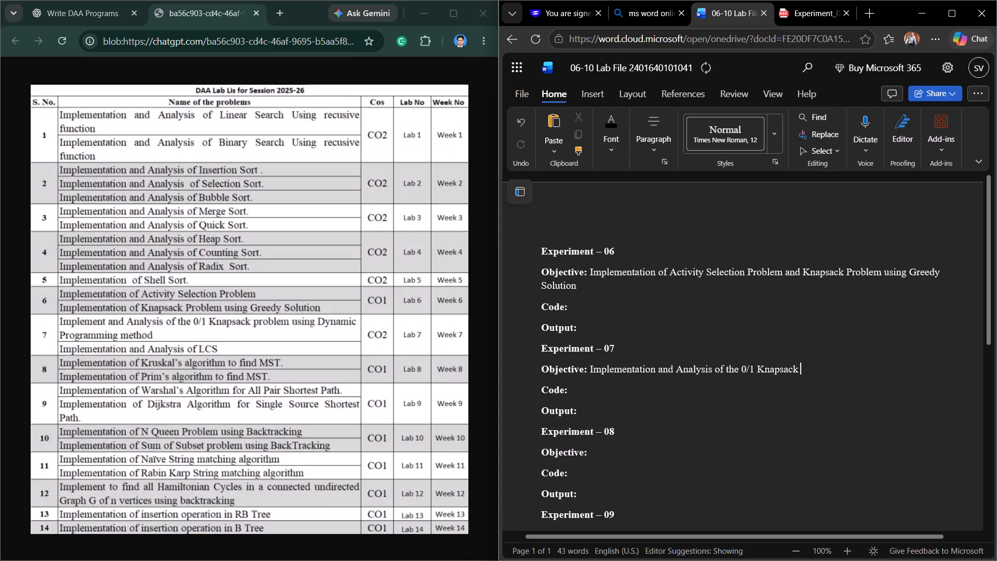
{"action": "type", "text": "Problem"}
{"action": "key", "text": "space"}
Extend Experiment – 07's Objective text with "using Dynamic Programming Method".
{"action": "key", "text": "space"}
{"action": "key", "text": "BackSpace"}
{"action": "key", "text": "BackSpace"}
{"action": "key", "text": "space"}
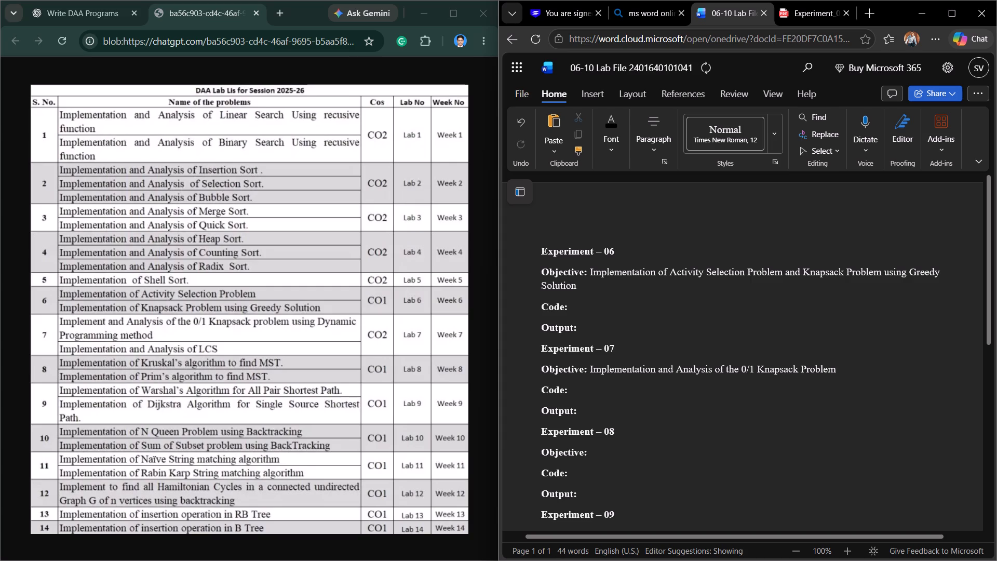
{"action": "type", "text": "using"}
{"action": "key", "text": "space"}
{"action": "type", "text": "Dy"}
{"action": "type", "text": "namic"}
{"action": "key", "text": "space"}
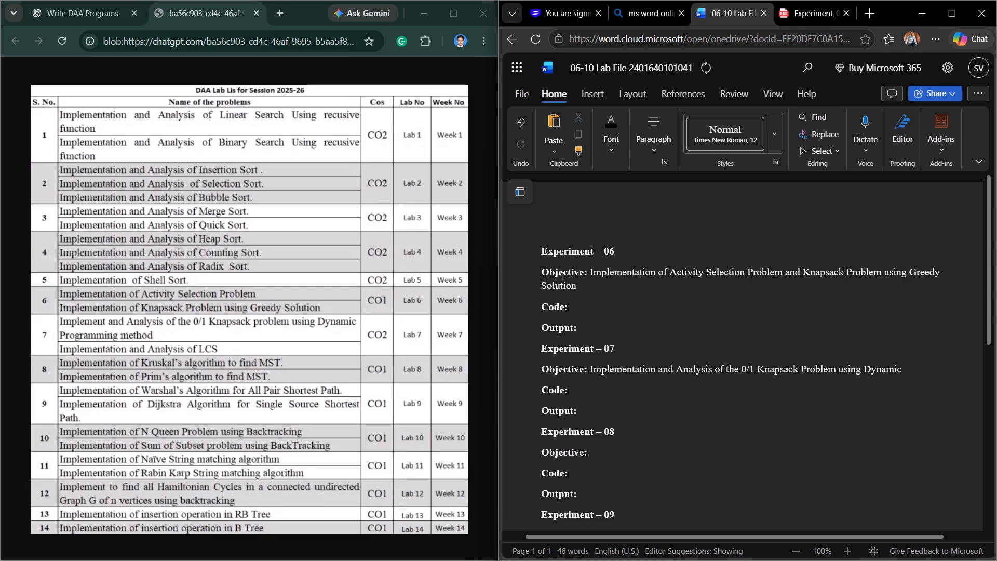
{"action": "type", "text": "Progra"}
{"action": "type", "text": "mming Method"}
{"action": "key", "text": "space"}
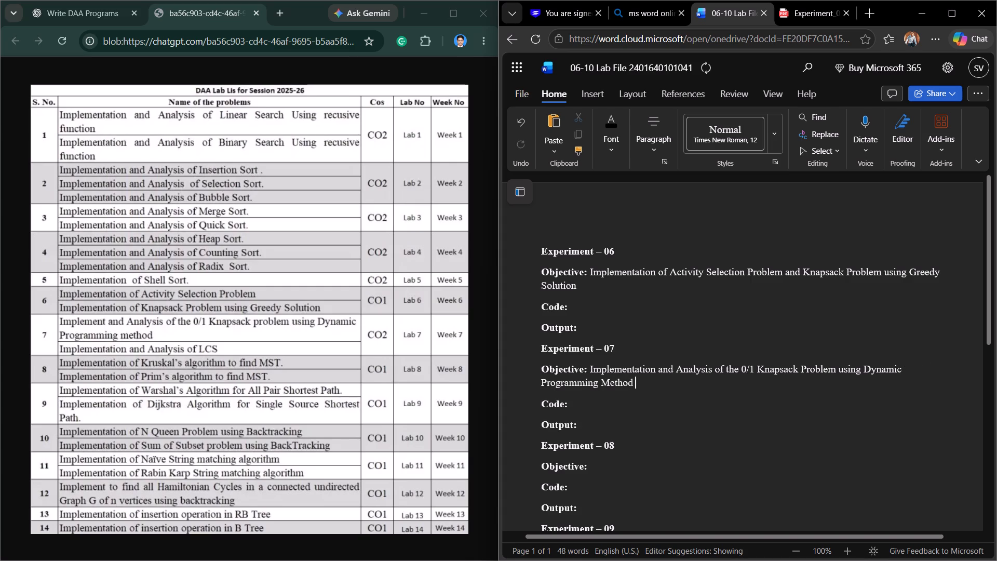
Complete Experiment – 07's Objective text with "and LCS" after "Programming Method".
{"action": "key", "text": "space"}
{"action": "type", "text": "a"}
{"action": "key", "text": "BackSpace"}
{"action": "key", "text": "BackSpace"}
{"action": "key", "text": "space"}
{"action": "key", "text": "BackSpace"}
{"action": "key", "text": "BackSpace"}
{"action": "key", "text": "space"}
{"action": "type", "text": "and"}
{"action": "key", "text": "space"}
{"action": "type", "text": "LS"}
{"action": "key", "text": "shift+BackSpace"}
{"action": "type", "text": "CS"}
Add "Implementation of" after Experiment – 08's Objective label.
{"action": "left_click", "coordinate": [603, 465]}
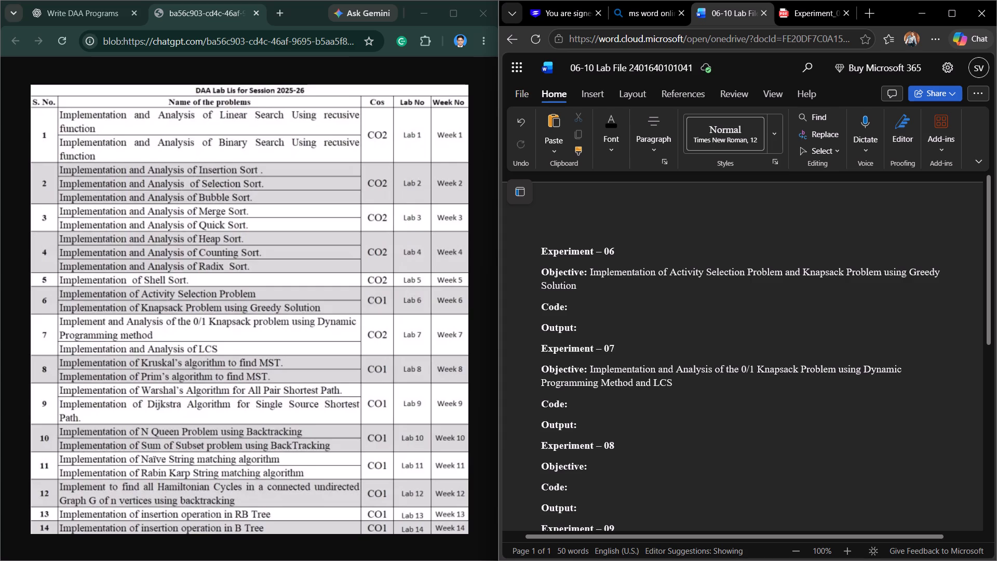
{"action": "key", "text": "space"}
{"action": "type", "text": "Im"}
{"action": "type", "text": "plemena"}
{"action": "key", "text": "BackSpace"}
{"action": "type", "text": "tation od"}
{"action": "key", "text": "space"}
{"action": "key", "text": "BackSpace"}
{"action": "key", "text": "BackSpace"}
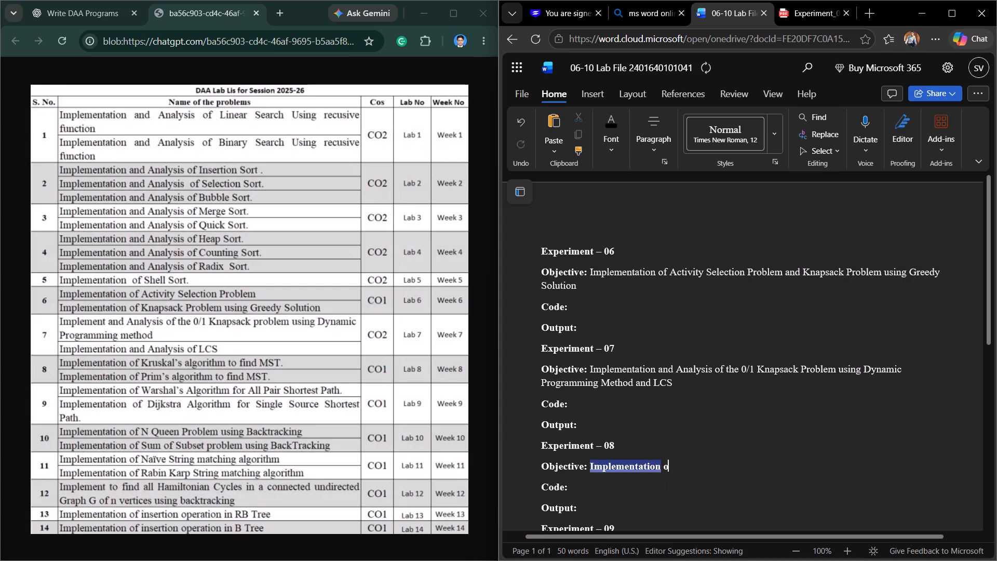
{"action": "type", "text": "d"}
{"action": "key", "text": "space"}
{"action": "key", "text": "BackSpace"}
{"action": "key", "text": "BackSpace"}
{"action": "key", "text": "f"}
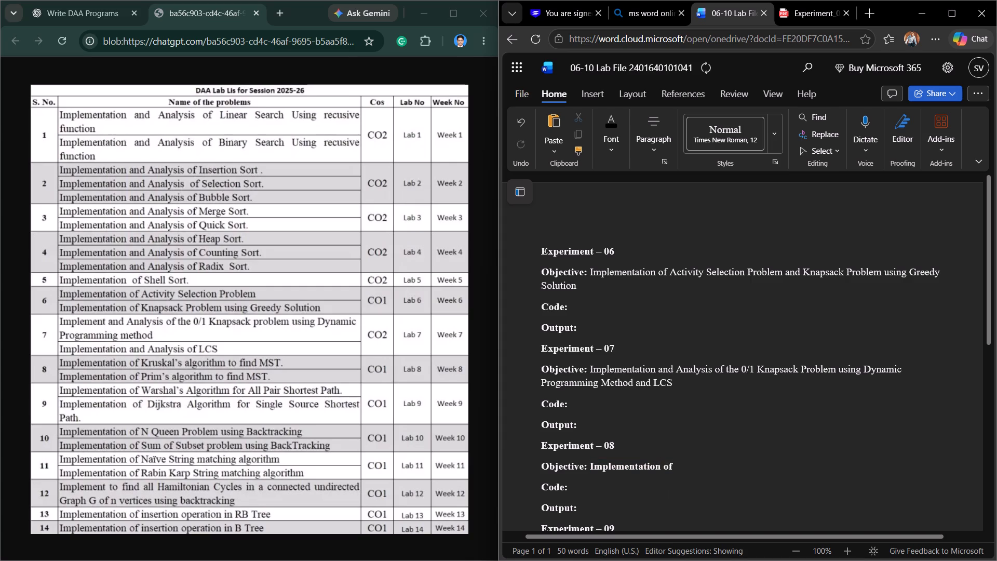
Remove the bold from "Implementation of" in Experiment – 08's Objective line.
{"action": "left_click", "coordinate": [614, 466]}
{"action": "left_click_drag", "start_coordinate": [588, 471], "coordinate": [679, 474]}
{"action": "left_click", "coordinate": [730, 447]}
Extend Experiment – 08's Objective text with "Kruskal's Algorithm" after "Implementation of".
{"action": "left_click", "coordinate": [696, 461]}
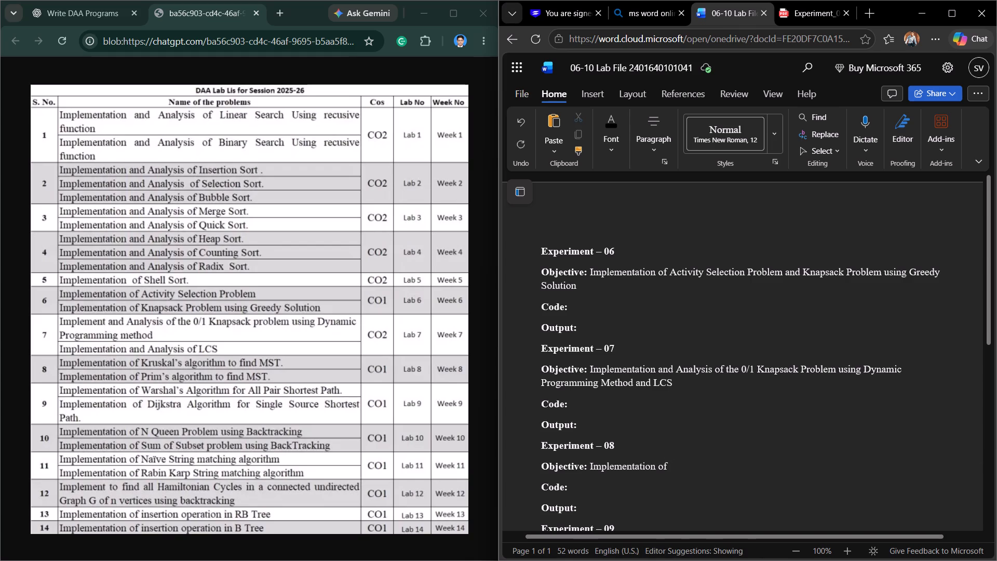
{"action": "key", "text": "space"}
{"action": "key", "text": "BackSpace"}
{"action": "key", "text": "space"}
{"action": "type", "text": "Kr"}
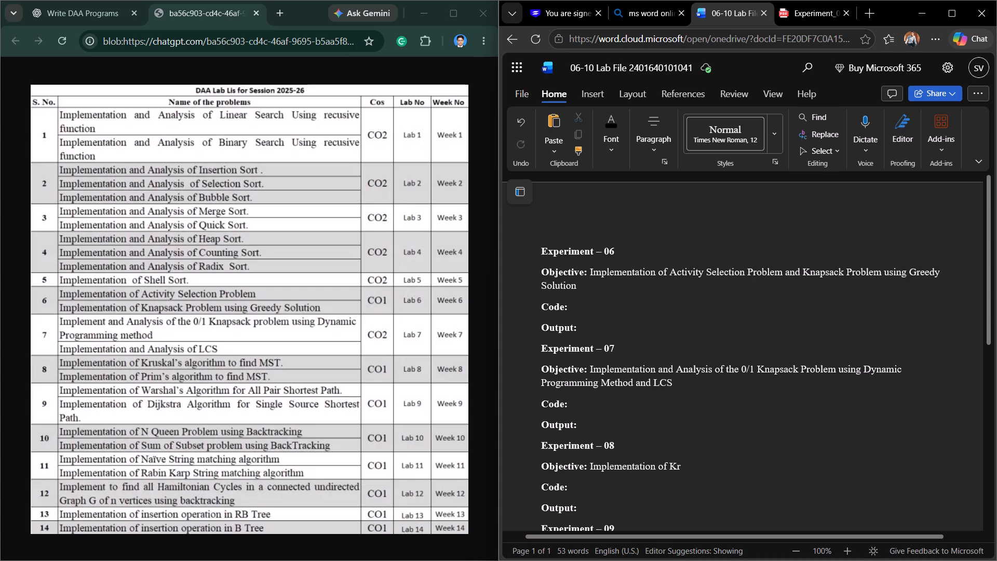
{"action": "type", "text": "usk"}
{"action": "type", "text": "al's"}
{"action": "key", "text": "space"}
{"action": "type", "text": "A"}
{"action": "type", "text": "lgoritha"}
{"action": "key", "text": "BackSpace"}
{"action": "type", "text": "m t"}
{"action": "key", "text": "BackSpace"}
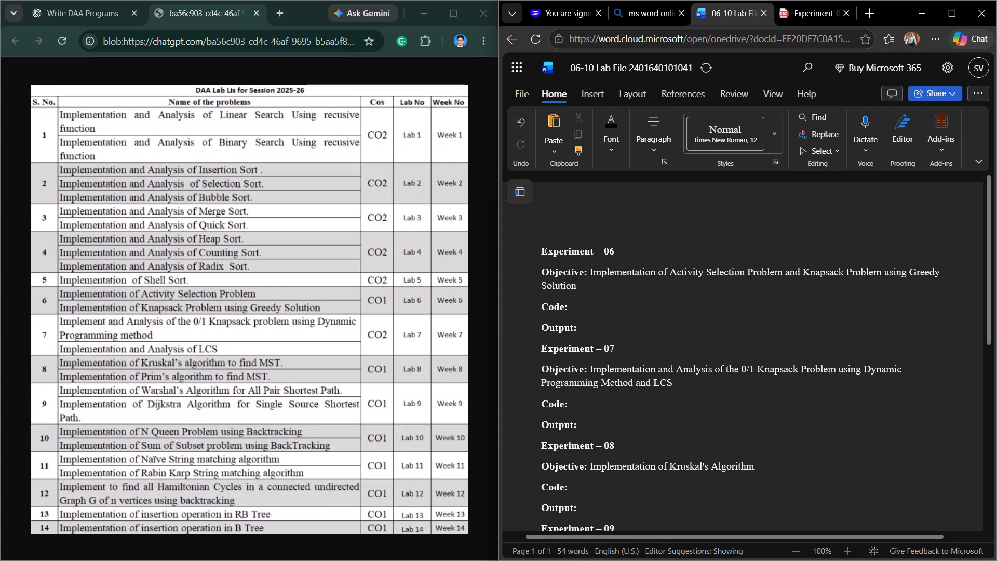
{"action": "key", "text": "space"}
{"action": "key", "text": "BackSpace"}
{"action": "key", "text": "BackSpace"}
Complete Experiment – 08's Objective text with "and Prim's Algorithm to find MST".
{"action": "key", "text": "space"}
{"action": "type", "text": "and"}
{"action": "key", "text": "space"}
{"action": "type", "text": "Prim's"}
{"action": "key", "text": "space"}
{"action": "type", "text": "Al"}
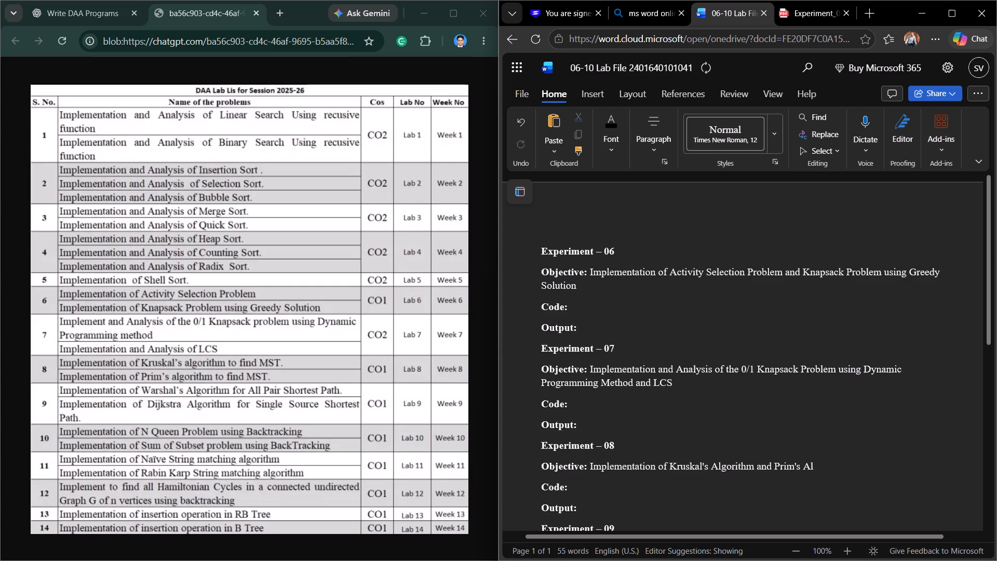
{"action": "type", "text": "gorith"}
{"action": "type", "text": "m to find"}
{"action": "key", "text": "space"}
{"action": "type", "text": "MST"}
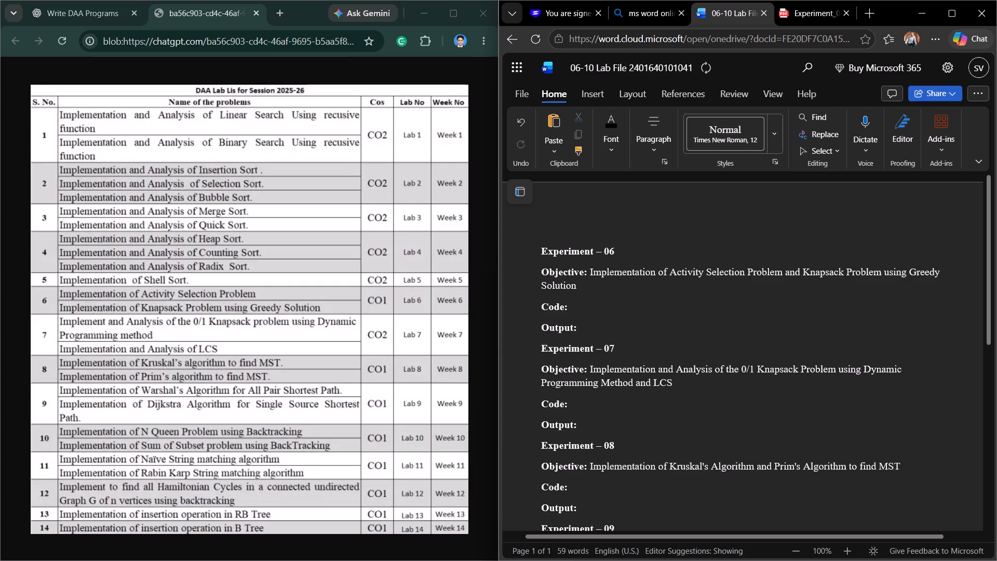
Add "Implementation of" after Experiment – 09's Objective label.
{"action": "scroll", "coordinate": [708, 465], "scroll_direction": "down", "scroll_amount": 1}
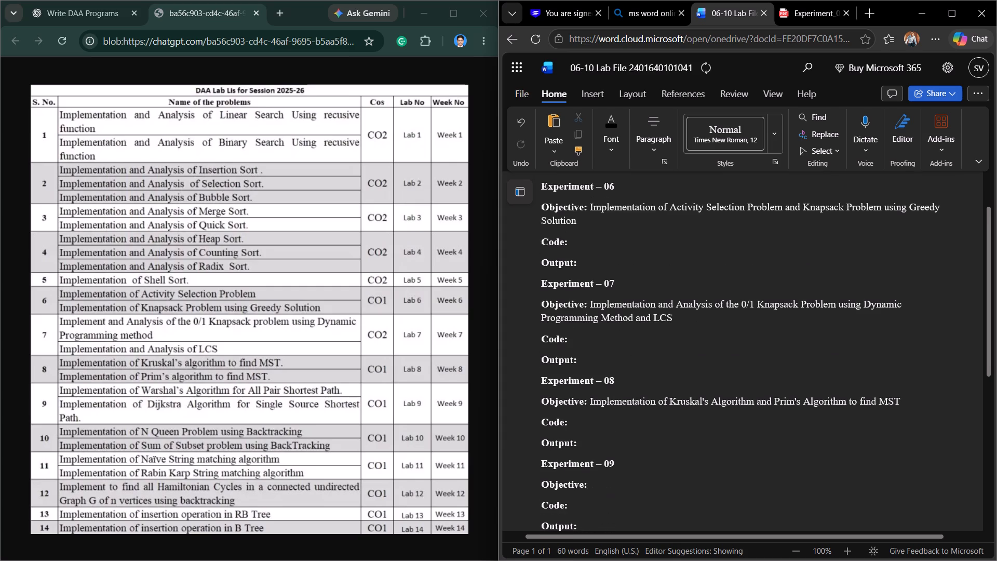
{"action": "left_click", "coordinate": [630, 479]}
{"action": "key", "text": "space"}
{"action": "type", "text": "Impleme"}
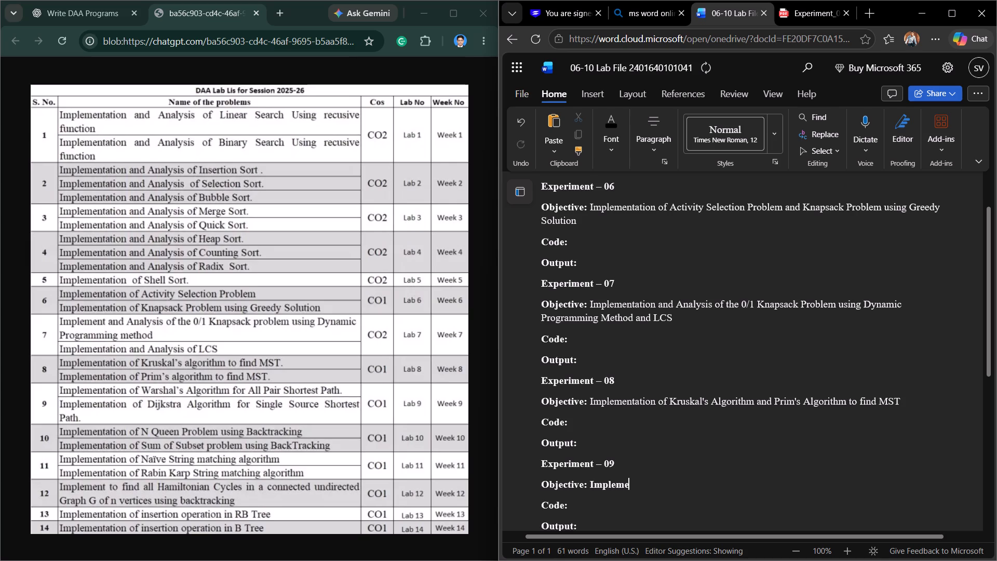
{"action": "type", "text": "ntation od"}
{"action": "key", "text": "space"}
{"action": "key", "text": "BackSpace"}
{"action": "key", "text": "BackSpace"}
{"action": "type", "text": "f"}
{"action": "key", "text": "space"}
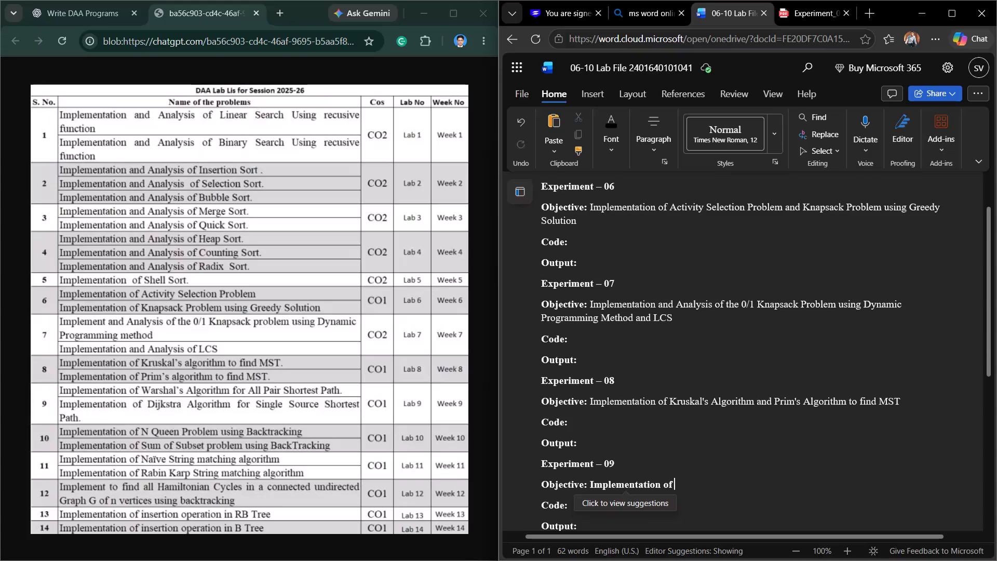
{"action": "key", "text": "BackSpace"}
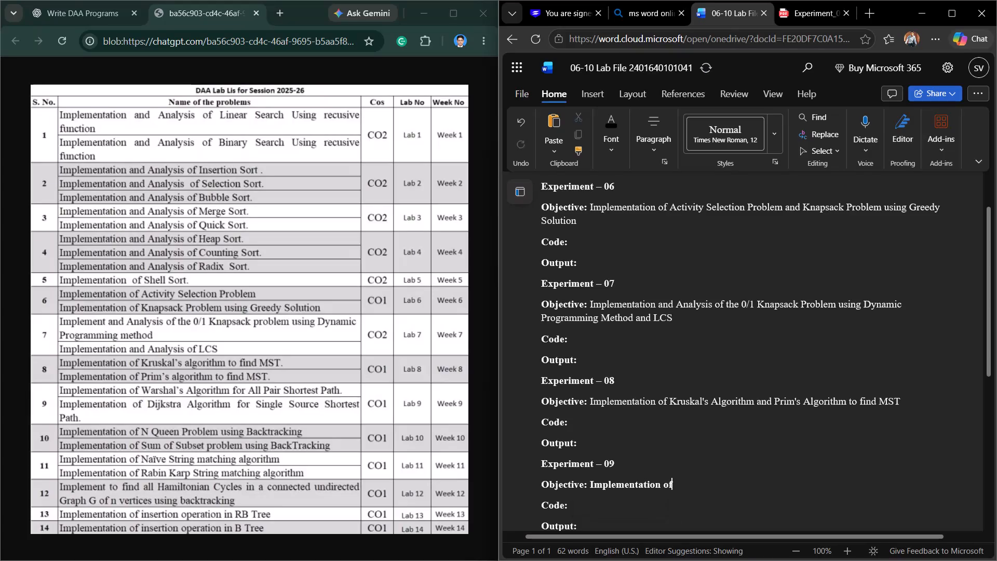
Extend Experiment – 09's Objective text with "Warshal's Algorithm" after "Implementation of".
{"action": "key", "text": "space"}
{"action": "type", "text": "W"}
{"action": "type", "text": "arsh"}
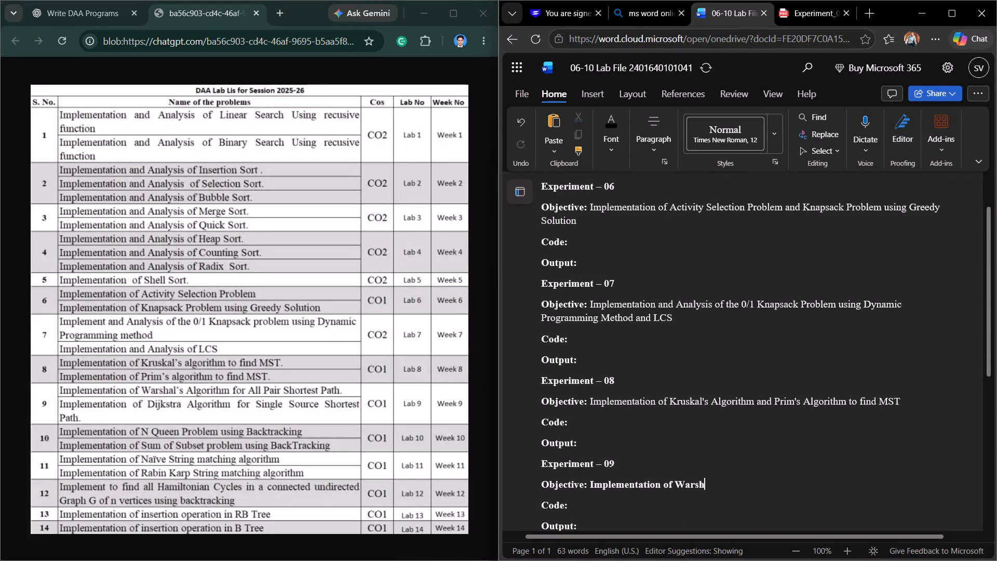
{"action": "type", "text": "al's"}
{"action": "key", "text": "space"}
{"action": "type", "text": "Al"}
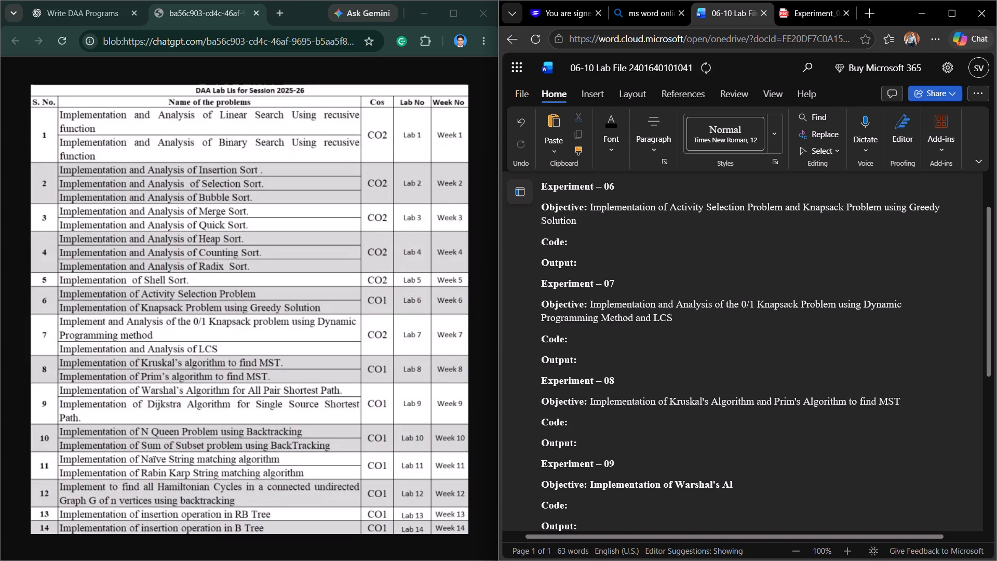
{"action": "type", "text": "gorith"}
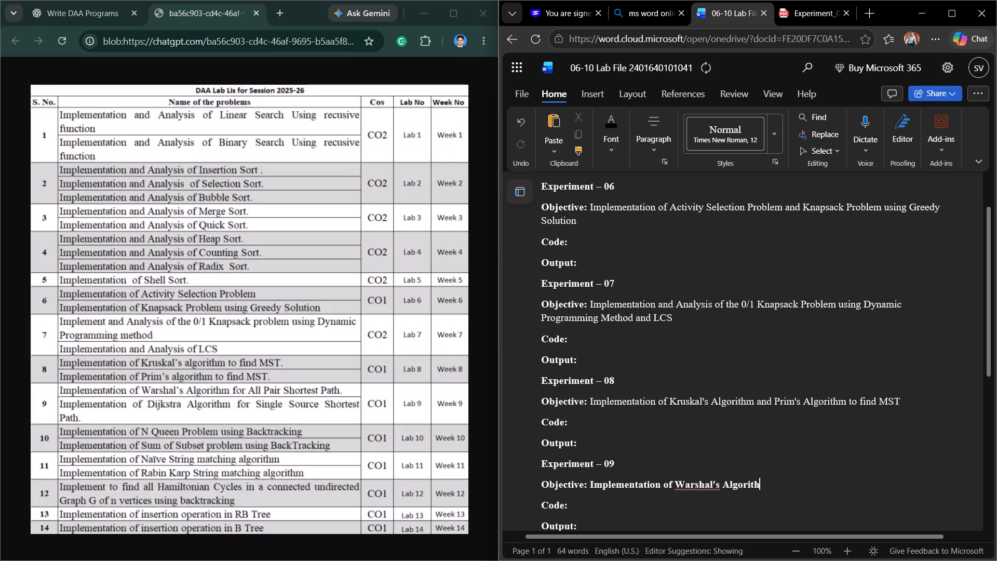
{"action": "key", "text": "m"}
Continue Experiment – 09's Objective text with "for All Pair Shortest Path and" after "Warshal's Algorithm".
{"action": "key", "text": "space"}
{"action": "type", "text": "for the"}
{"action": "key", "text": "space"}
{"action": "key", "text": "BackSpace"}
{"action": "key", "text": "BackSpace"}
{"action": "key", "text": "BackSpace"}
{"action": "key", "text": "BackSpace"}
{"action": "type", "text": "All Oa"}
{"action": "key", "text": "BackSpace"}
{"action": "key", "text": "BackSpace"}
{"action": "key", "text": "BackSpace"}
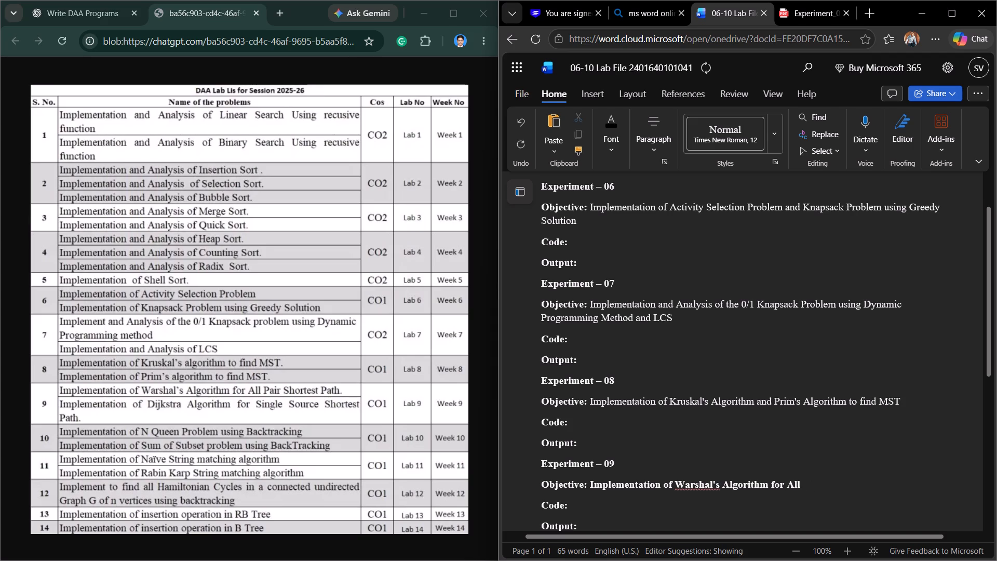
{"action": "type", "text": "PAir"}
{"action": "key", "text": "BackSpace"}
{"action": "key", "text": "BackSpace"}
{"action": "key", "text": "BackSpace"}
{"action": "key", "text": "BackSpace"}
{"action": "key", "text": "space"}
{"action": "type", "text": "Pair"}
{"action": "key", "text": "space"}
{"action": "type", "text": "Shortest"}
{"action": "key", "text": "space"}
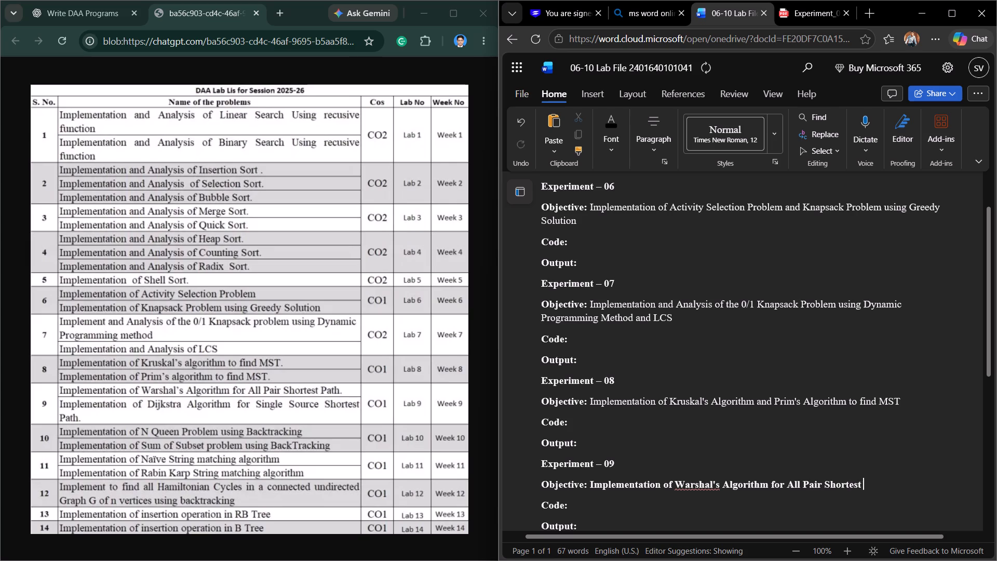
{"action": "type", "text": "Path and"}
Continue Experiment – 09's Objective text with "Dijkstra Algorithm" after "for All Pair Shortest Path and".
{"action": "key", "text": "space"}
{"action": "type", "text": "Dij"}
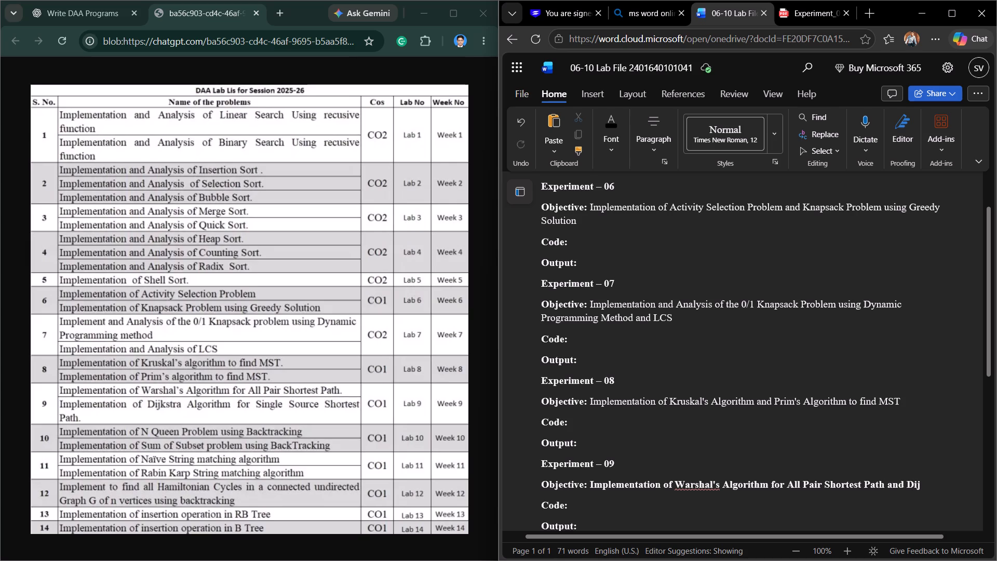
{"action": "type", "text": "ks"}
{"action": "type", "text": "tra"}
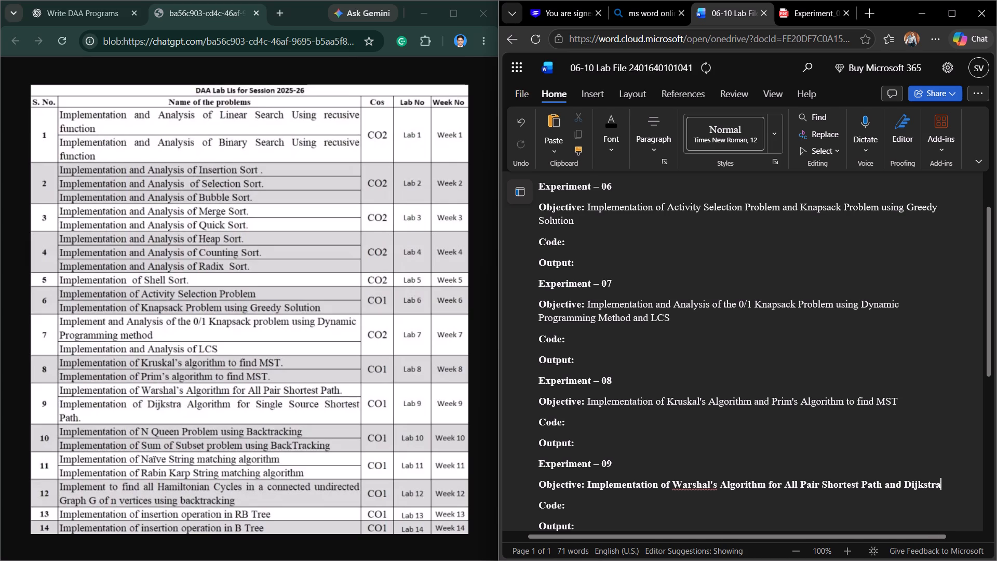
{"action": "key", "text": "space"}
{"action": "type", "text": "Al"}
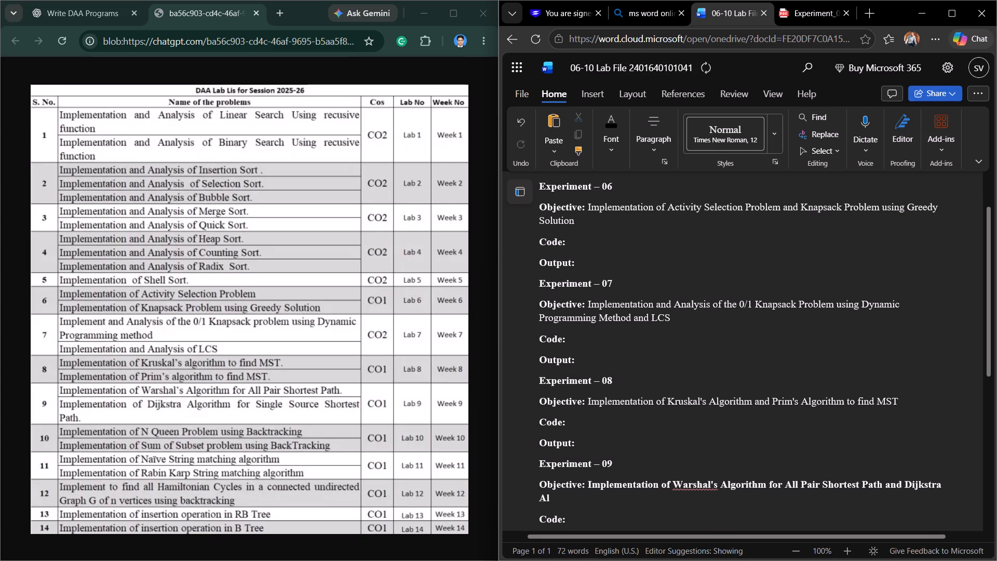
{"action": "type", "text": "goritj"}
{"action": "key", "text": "BackSpace"}
{"action": "type", "text": "hm"}
{"action": "key", "text": "space"}
Complete Experiment – 09's Objective text with "for Single Source Shortest Path" after "Dijkstra Algorithm".
{"action": "type", "text": "for s"}
{"action": "key", "text": "BackSpace"}
{"action": "type", "text": "Single Source"}
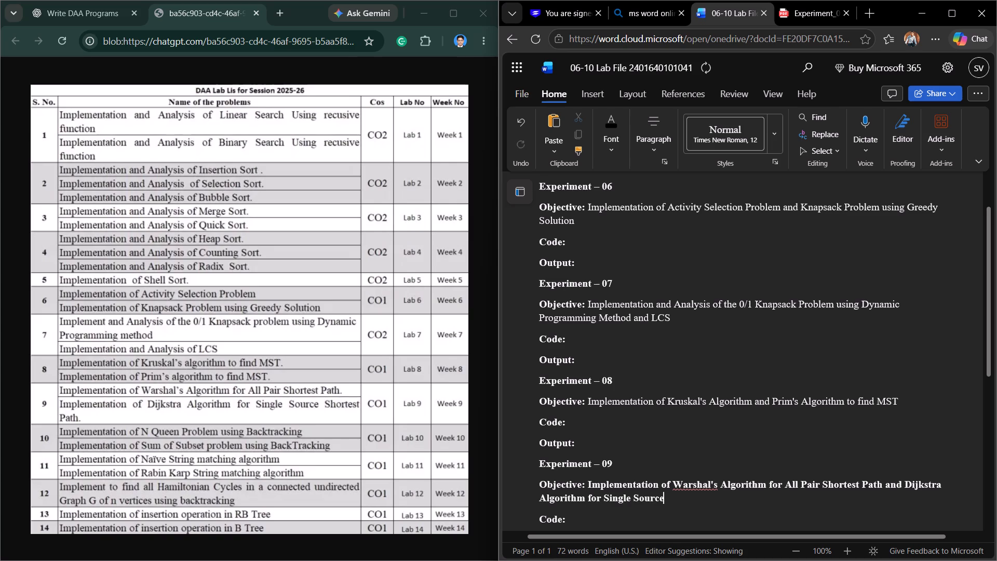
{"action": "key", "text": "space"}
{"action": "type", "text": "Shortest"}
{"action": "key", "text": "space"}
{"action": "type", "text": "Path"}
{"action": "key", "text": "space"}
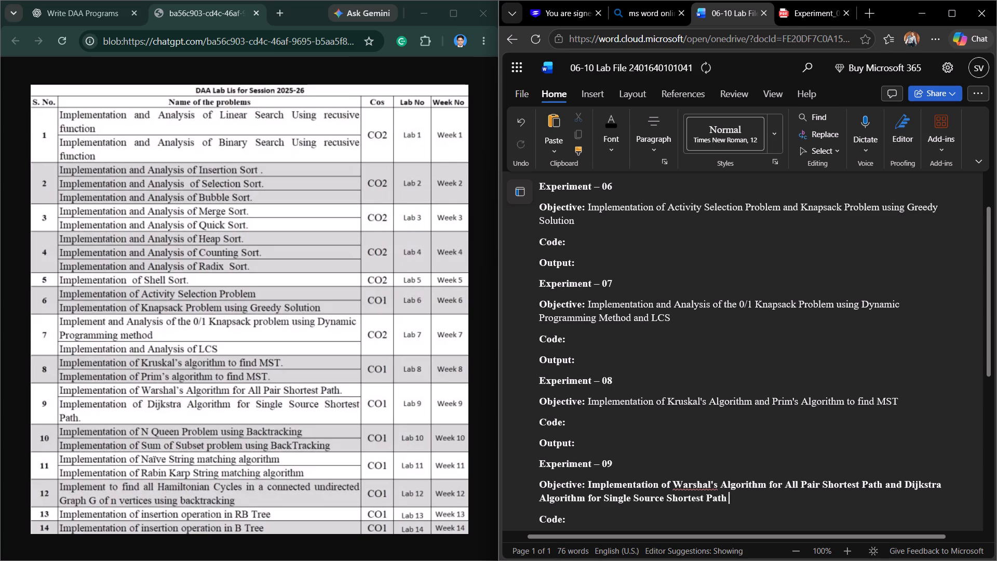
{"action": "key", "text": "BackSpace"}
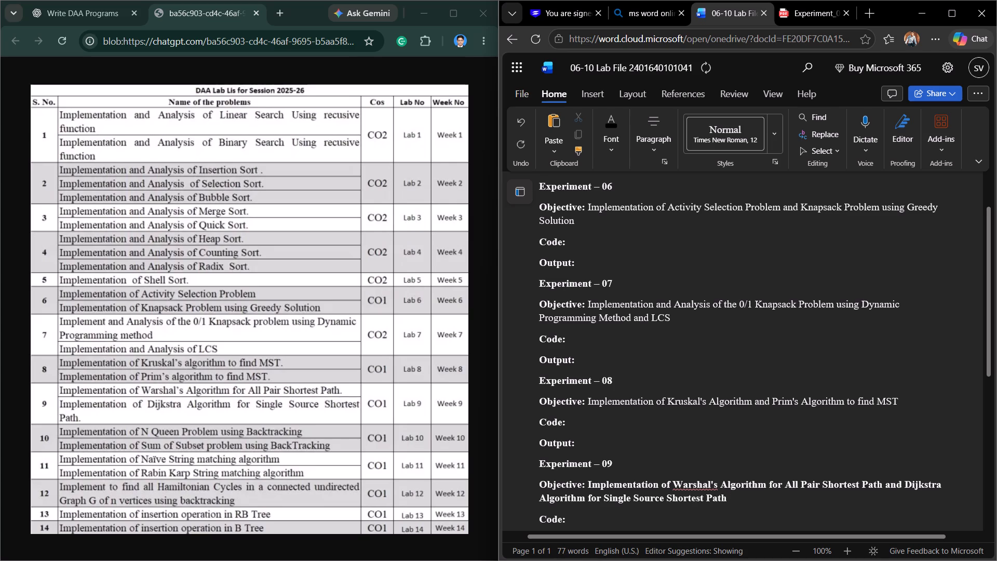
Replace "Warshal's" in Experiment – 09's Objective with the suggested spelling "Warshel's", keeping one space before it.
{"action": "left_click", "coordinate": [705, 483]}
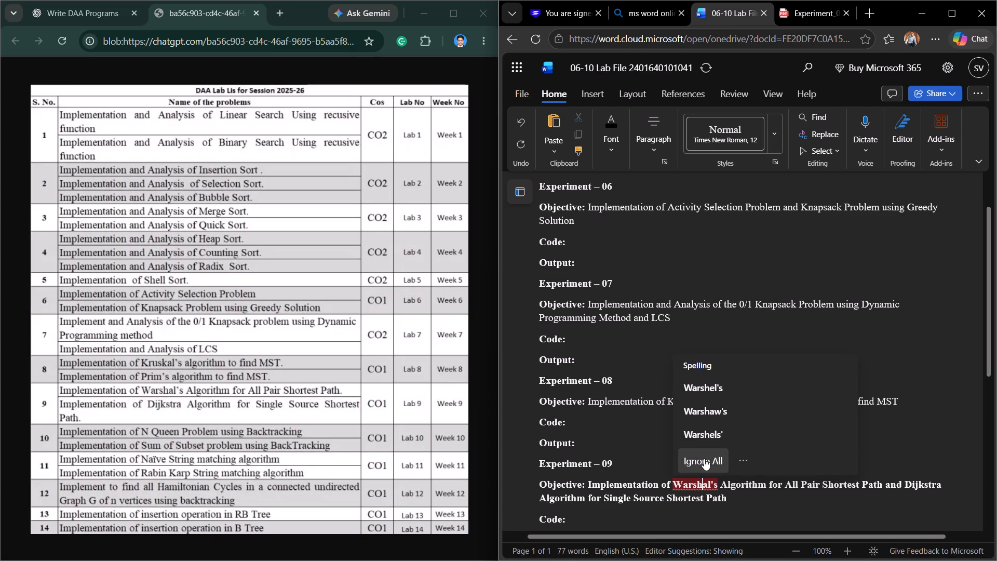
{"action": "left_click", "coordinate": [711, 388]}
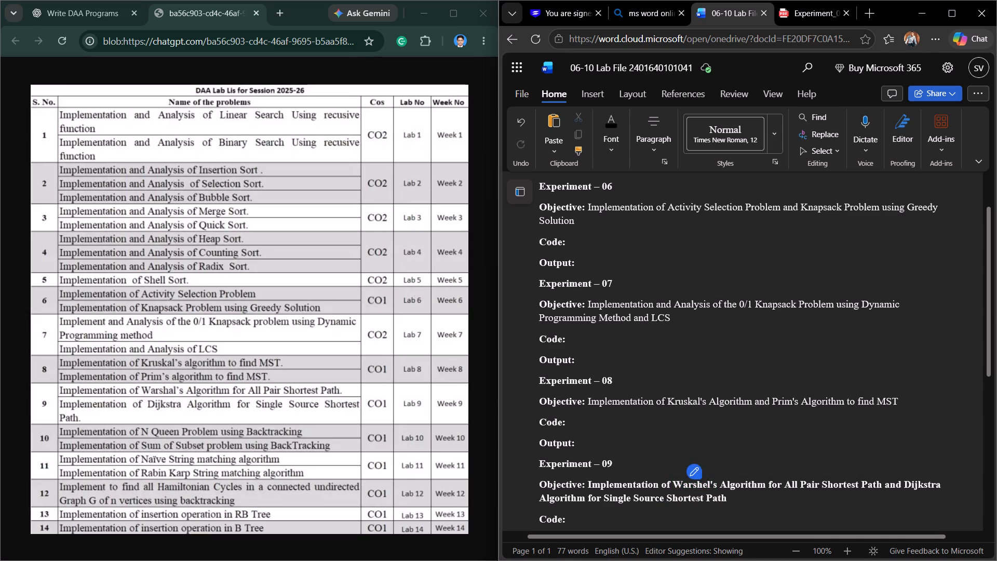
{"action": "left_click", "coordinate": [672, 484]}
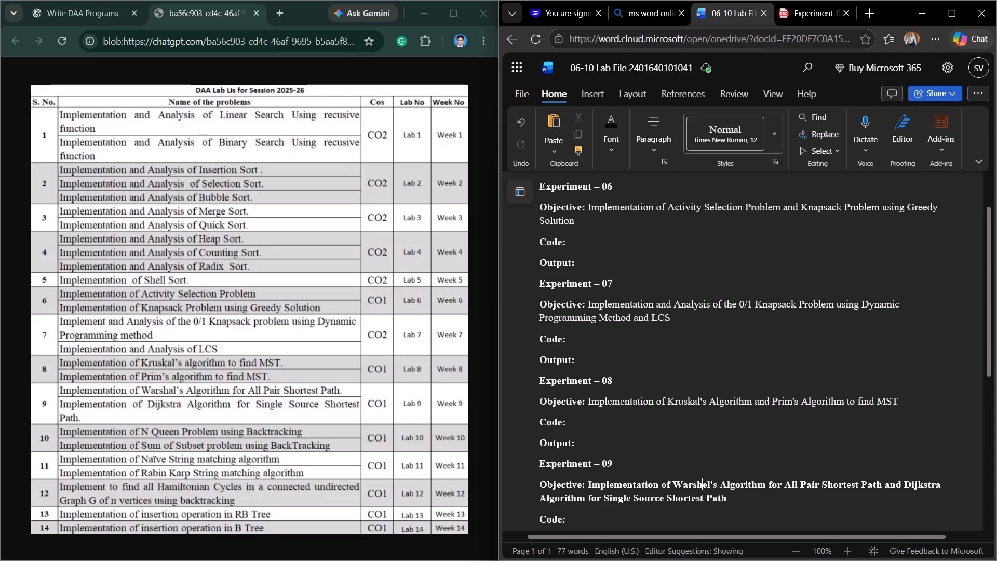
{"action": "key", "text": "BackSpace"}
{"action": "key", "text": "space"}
Remove bold from Experiment – 09's Objective text, leaving only the "Objective:" label bold.
{"action": "left_click_drag", "start_coordinate": [728, 500], "coordinate": [590, 484]}
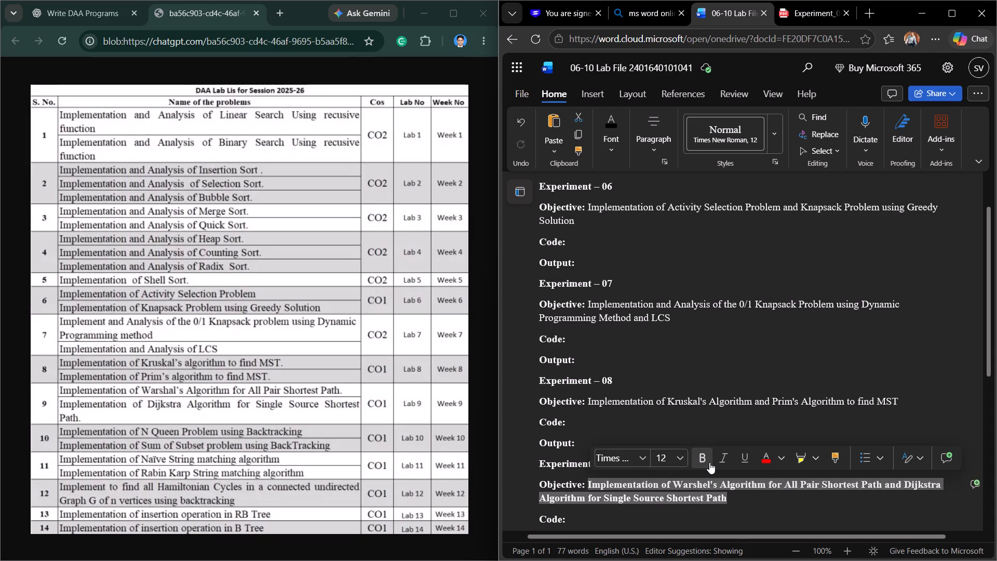
{"action": "left_click", "coordinate": [709, 462]}
{"action": "left_click", "coordinate": [696, 420]}
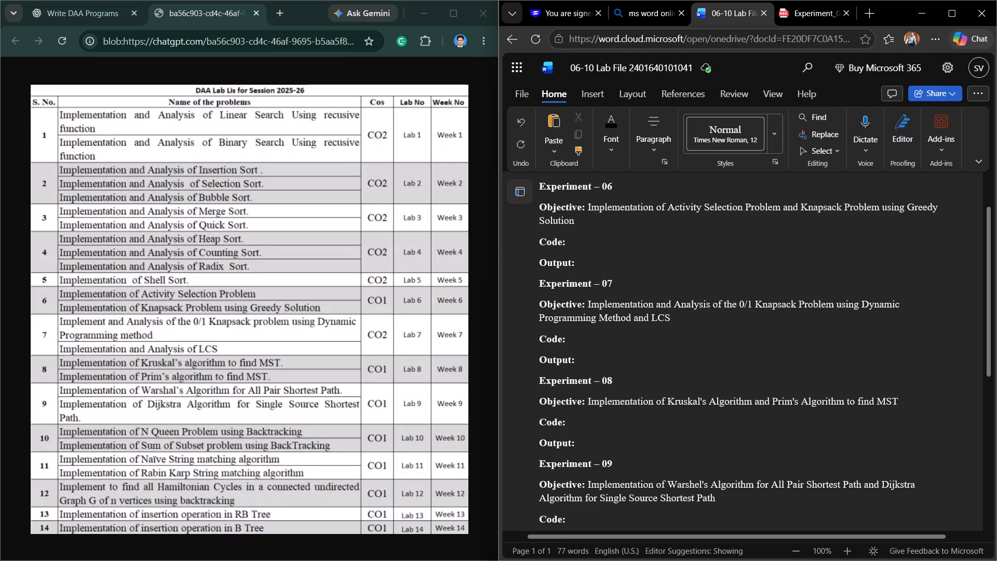
Correct the word "Warshel's" in Experiment – 09's Objective to "Warshal's".
{"action": "left_click", "coordinate": [697, 485]}
{"action": "key", "text": "Right"}
{"action": "key", "text": "BackSpace"}
{"action": "key", "text": "a"}
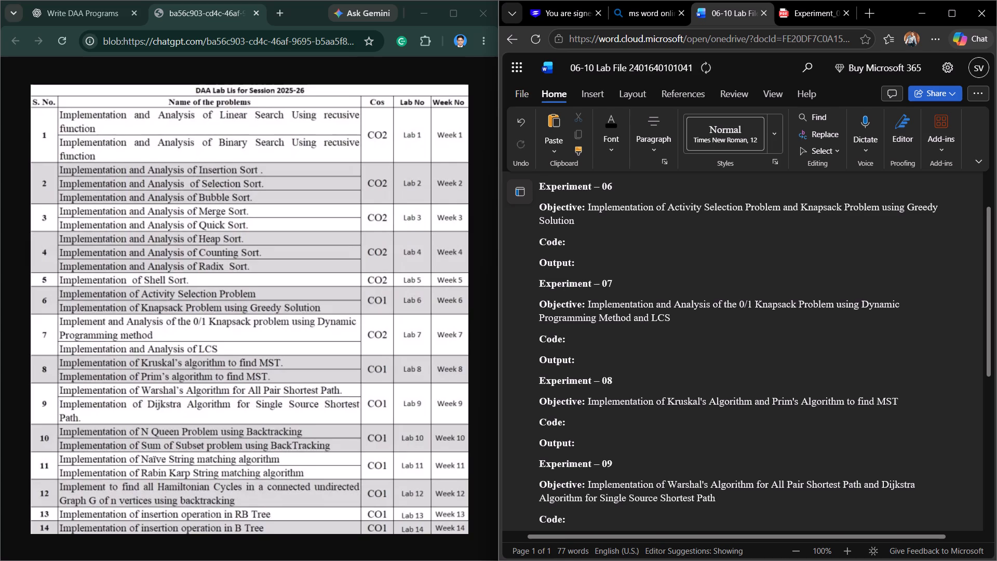
{"action": "left_click", "coordinate": [718, 502]}
Add "Implementation of" after Experiment – 10's Objective label.
{"action": "scroll", "coordinate": [718, 503], "scroll_direction": "down", "scroll_amount": 2}
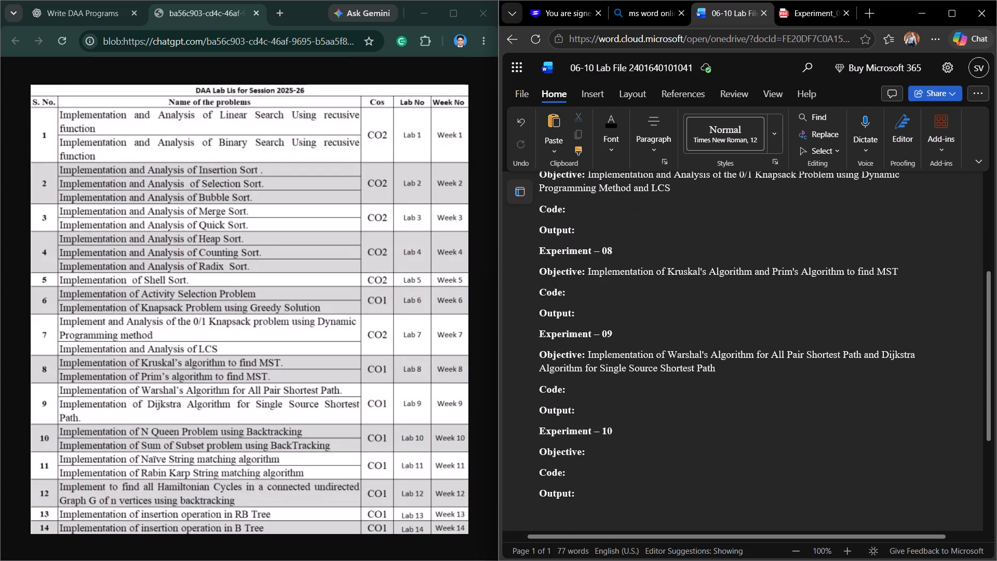
{"action": "left_click", "coordinate": [615, 450]}
{"action": "key", "text": "shift+i"}
{"action": "key", "text": "BackSpace"}
{"action": "key", "text": "space"}
{"action": "type", "text": "Im,"}
{"action": "key", "text": "BackSpace"}
{"action": "type", "text": "plementation of tjhe"}
{"action": "key", "text": "space"}
{"action": "key", "text": "BackSpace"}
{"action": "key", "text": "BackSpace"}
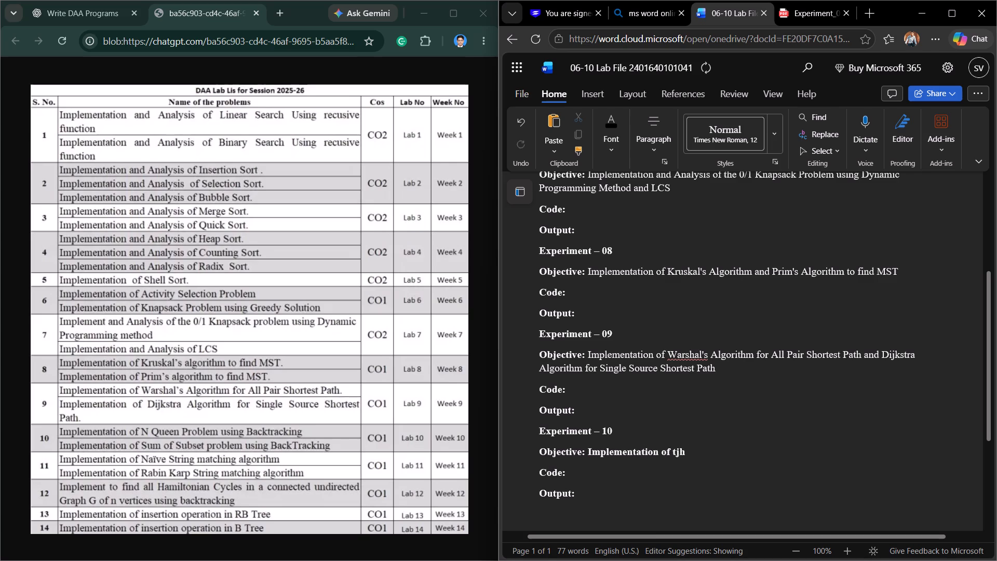
{"action": "key", "text": "BackSpace"}
{"action": "key", "text": "BackSpace"}
{"action": "key", "text": "BackSpace"}
{"action": "key", "text": "BackSpace"}
{"action": "key", "text": "space"}
Extend Experiment – 10's Objective text with "N Queen Problem and" after "Implementation of".
{"action": "type", "text": "N"}
{"action": "key", "text": "space"}
{"action": "type", "text": "Queen"}
{"action": "key", "text": "space"}
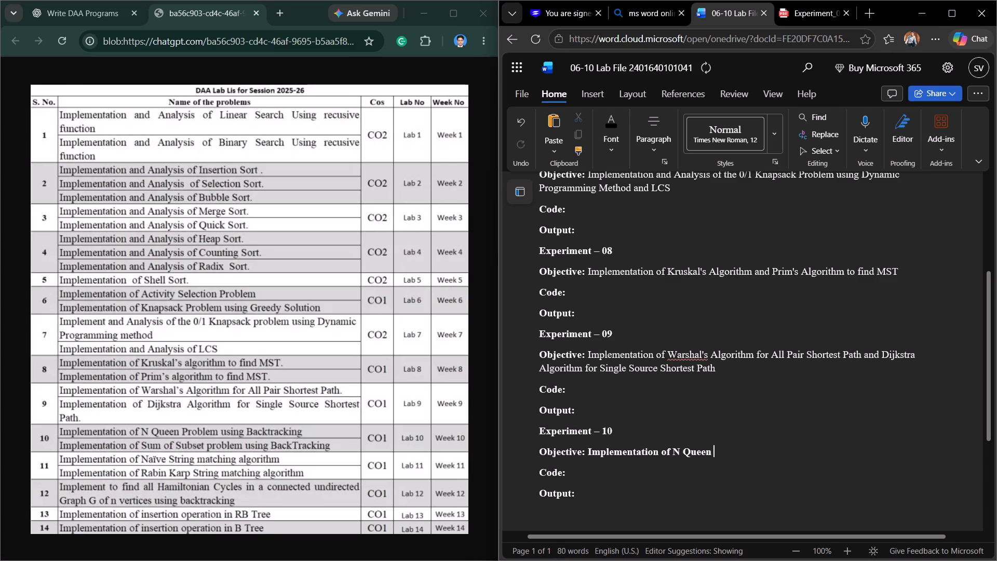
{"action": "type", "text": "Problem and"}
{"action": "key", "text": "space"}
Complete Experiment – 10's Objective text with "Sum of Subset Problem using BackTracking".
{"action": "type", "text": "Sum of t"}
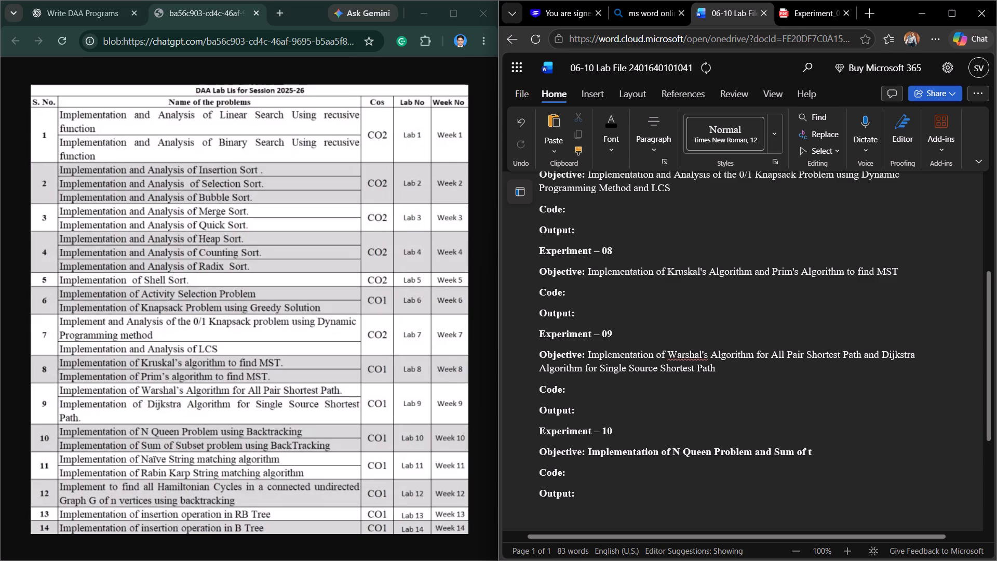
{"action": "key", "text": "BackSpace"}
{"action": "key", "text": "shift+s"}
{"action": "type", "text": "ubset"}
{"action": "key", "text": "space"}
{"action": "type", "text": "Pe"}
{"action": "key", "text": "BackSpace"}
{"action": "type", "text": "roblem using the"}
{"action": "key", "text": "space"}
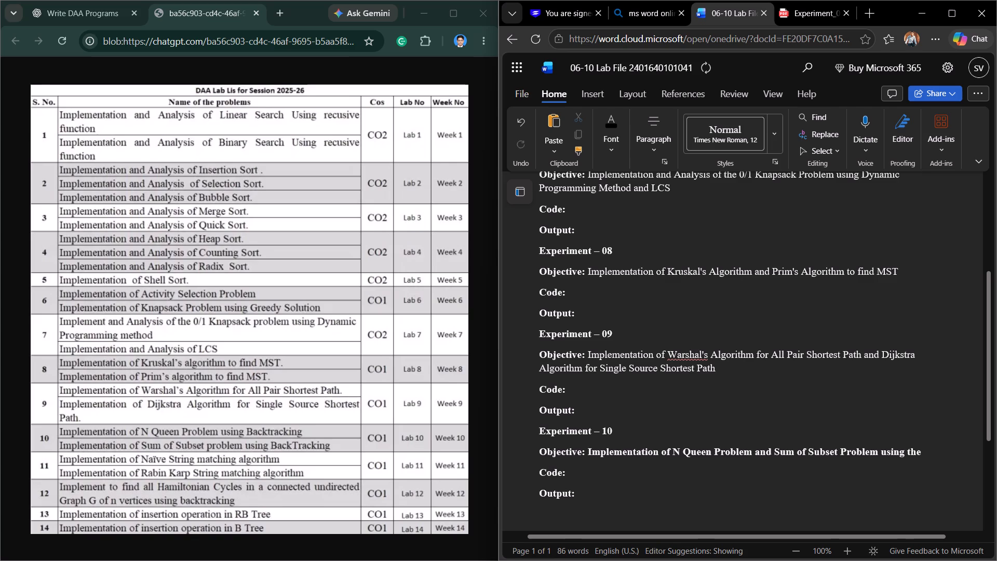
{"action": "key", "text": "BackSpace"}
{"action": "key", "text": "BackSpace"}
{"action": "key", "text": "BackSpace"}
{"action": "key", "text": "BackSpace"}
{"action": "key", "text": "space"}
{"action": "type", "text": "BackT"}
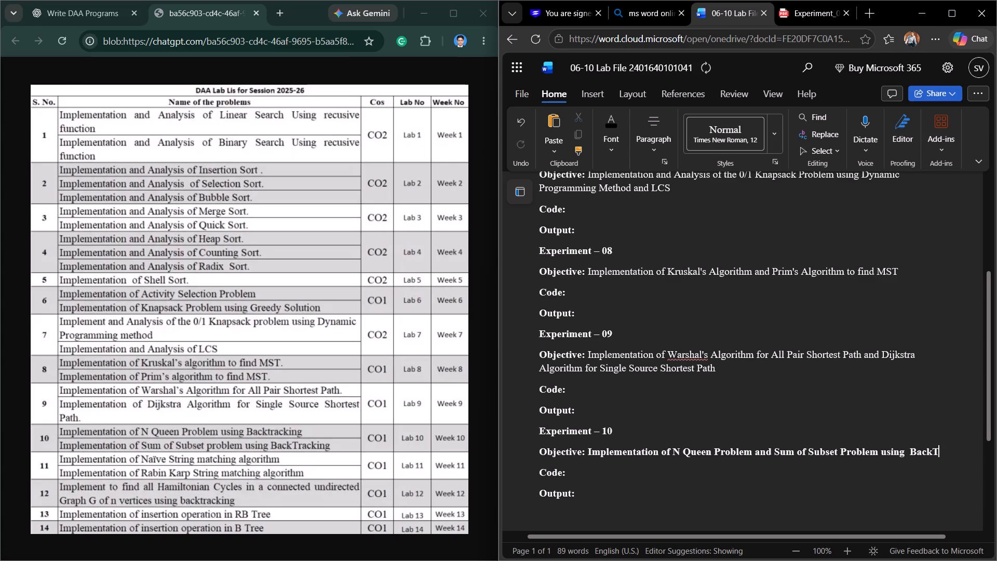
{"action": "type", "text": "racking"}
Remove bold from Experiment – 10's Objective text, leaving only the "Objective:" label bold.
{"action": "left_click_drag", "start_coordinate": [610, 470], "coordinate": [588, 450]}
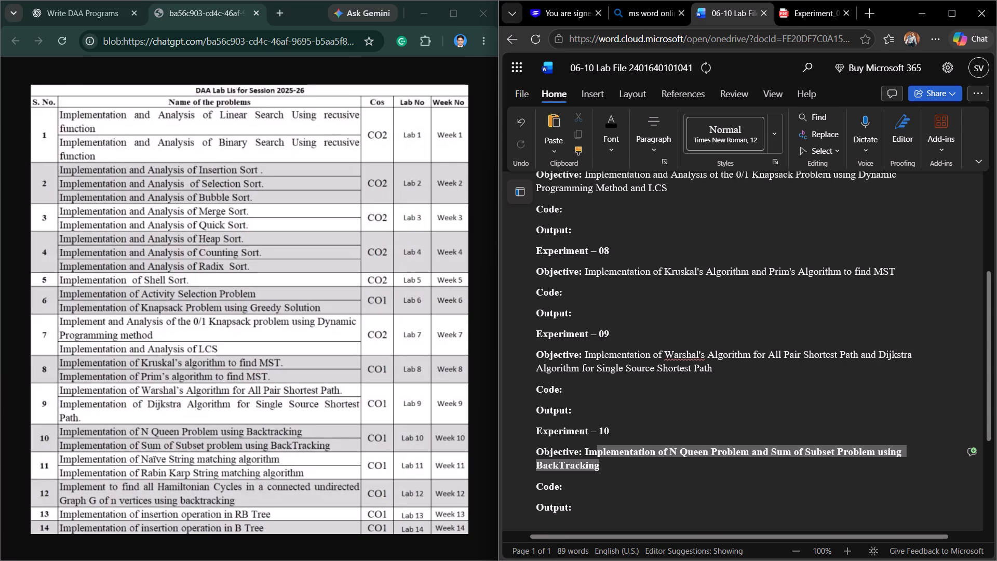
{"action": "left_click_drag", "start_coordinate": [588, 450], "coordinate": [585, 448]}
{"action": "left_click", "coordinate": [700, 421]}
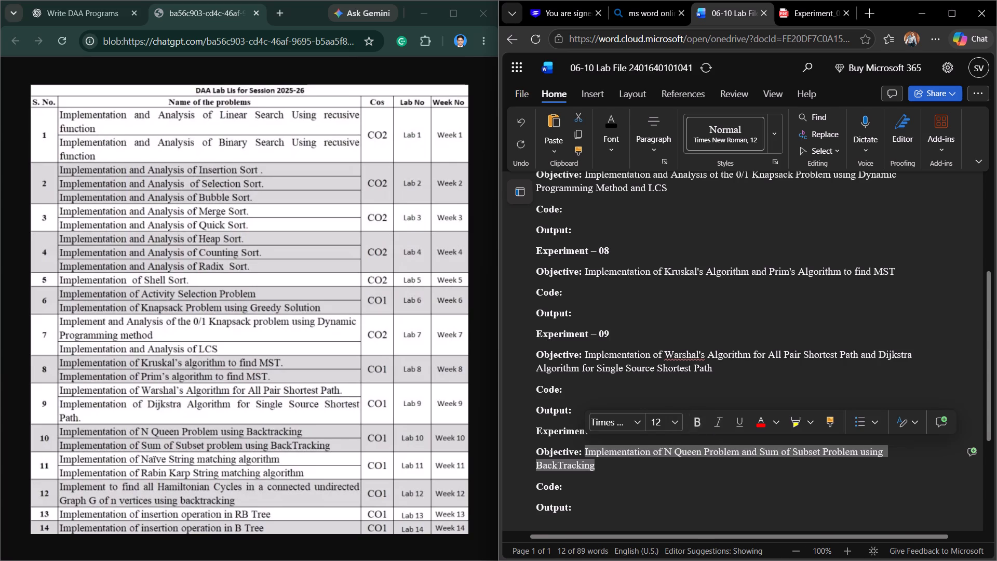
{"action": "left_click", "coordinate": [644, 480]}
Correct the word "BackTracking" in Experiment – 10's Objective to "Backtracking".
{"action": "scroll", "coordinate": [646, 480], "scroll_direction": "down", "scroll_amount": 5}
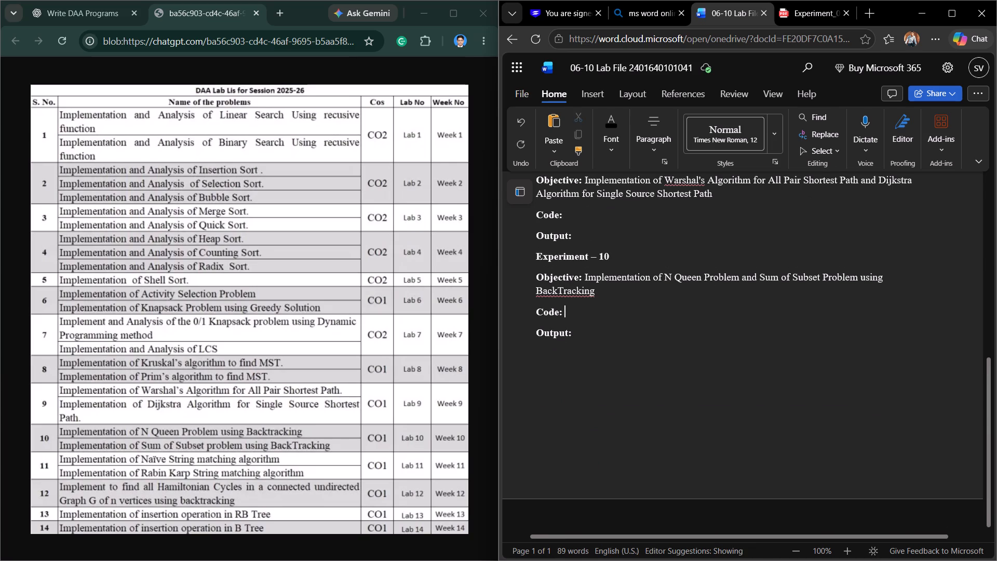
{"action": "left_click", "coordinate": [546, 295]}
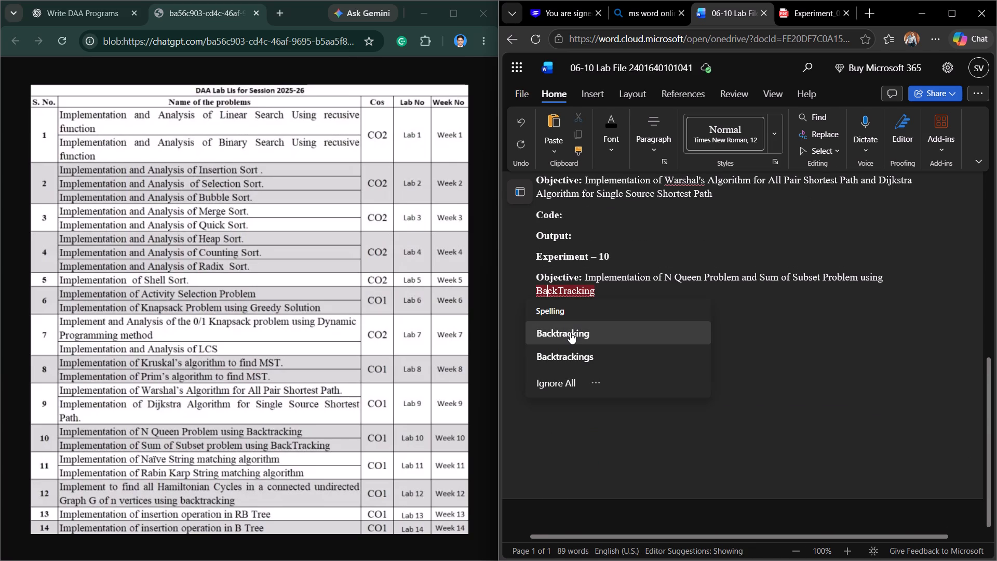
{"action": "left_click", "coordinate": [570, 332]}
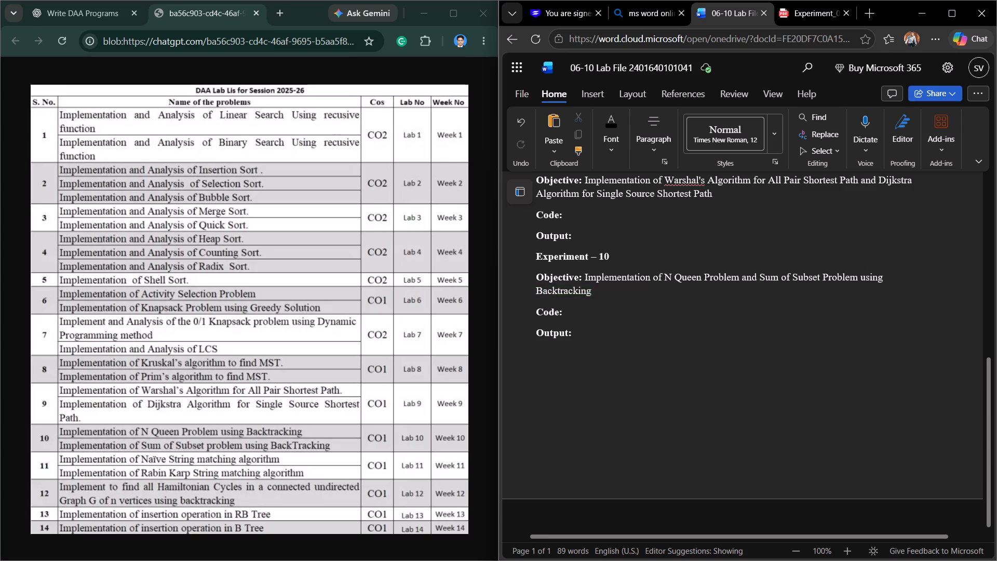
Switch to ChatGPT and examine the code and sample outputs for Experiments 6(a) to 7(a) in its lab document, closing the viewer when done.
{"action": "scroll", "coordinate": [207, 476], "scroll_direction": "down", "scroll_amount": 7}
{"action": "left_click", "coordinate": [104, 12]}
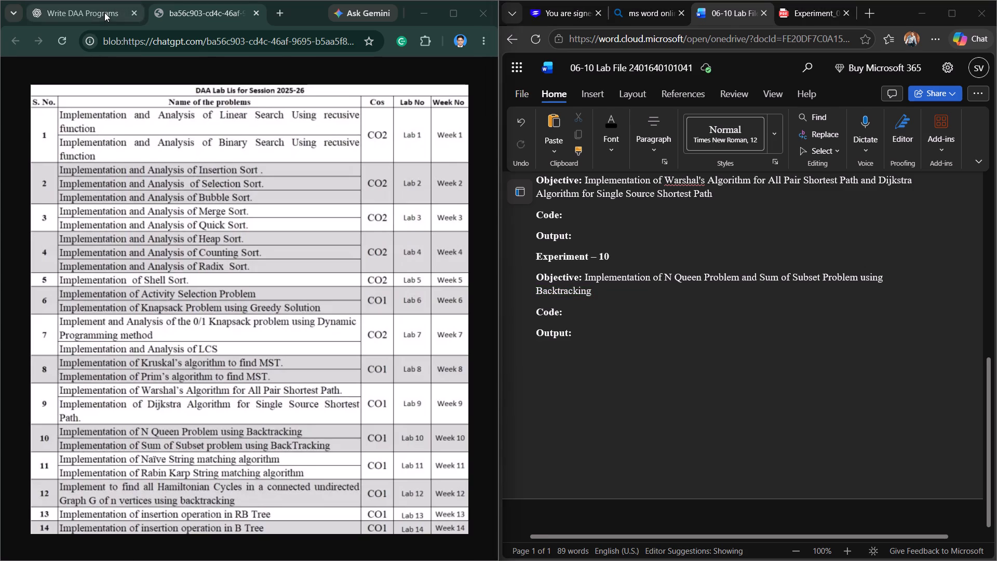
{"action": "scroll", "coordinate": [340, 314], "scroll_direction": "down", "scroll_amount": 9}
{"action": "scroll", "coordinate": [150, 305], "scroll_direction": "down", "scroll_amount": 5}
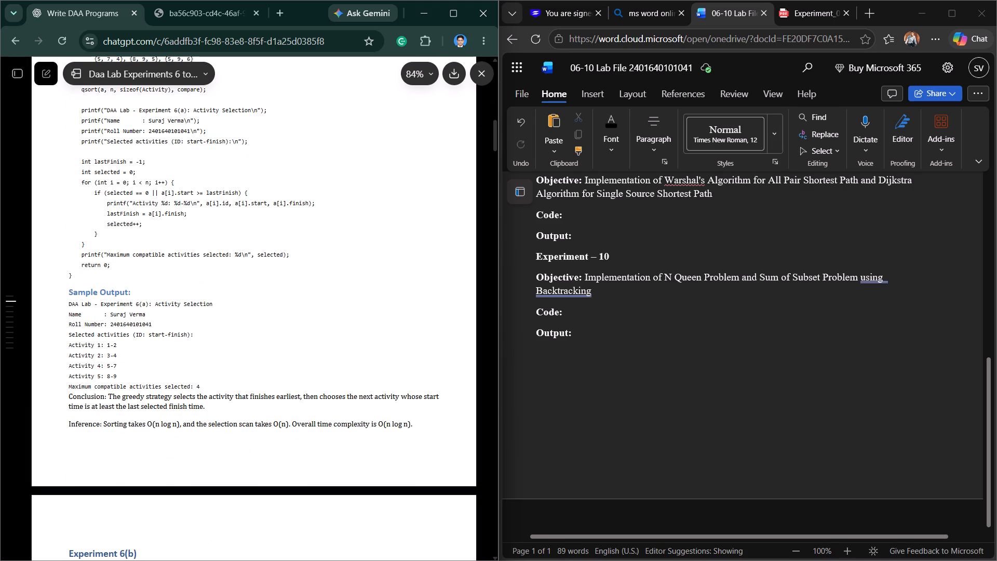
{"action": "scroll", "coordinate": [88, 346], "scroll_direction": "down", "scroll_amount": 1}
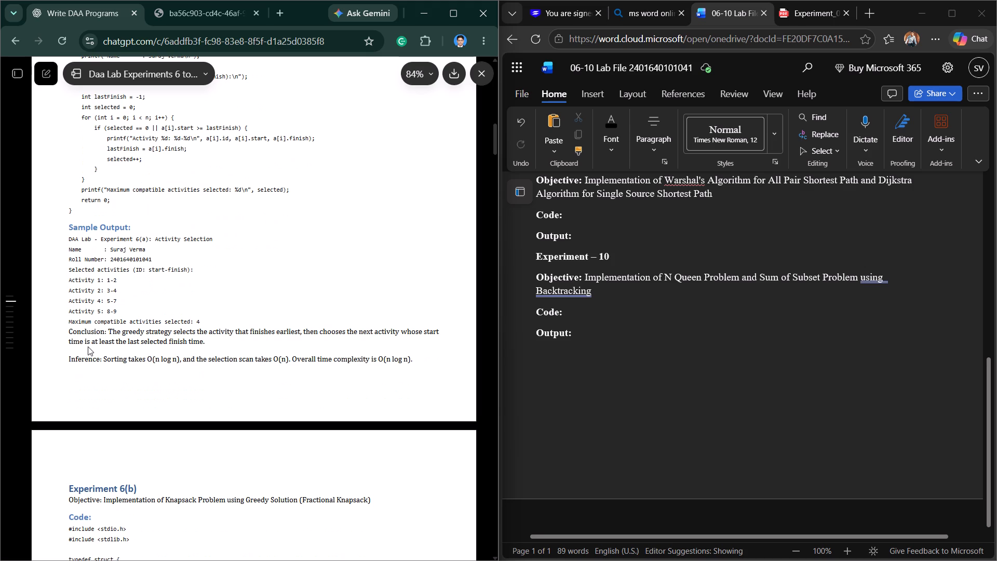
{"action": "scroll", "coordinate": [88, 346], "scroll_direction": "down", "scroll_amount": 2}
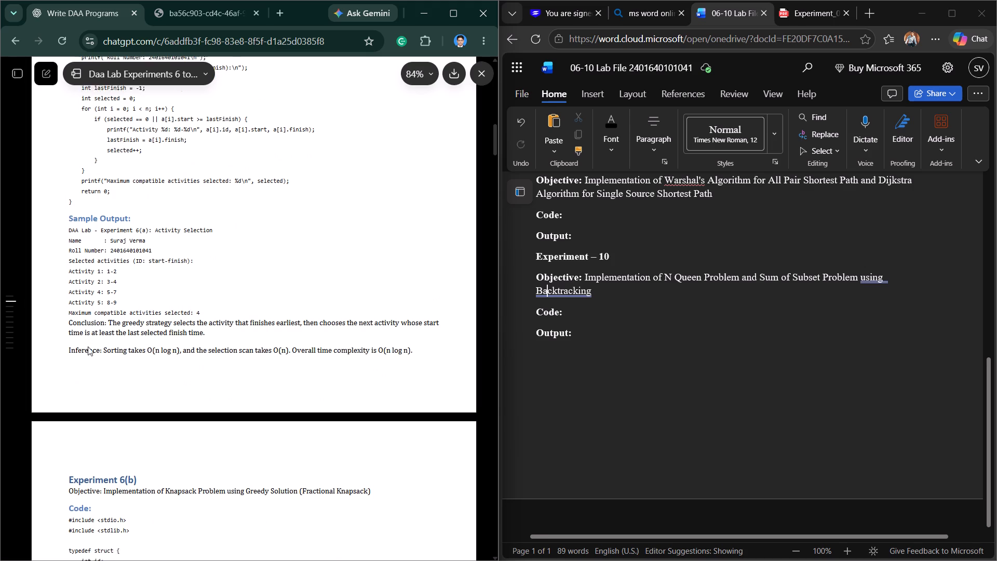
{"action": "scroll", "coordinate": [88, 346], "scroll_direction": "down", "scroll_amount": 4}
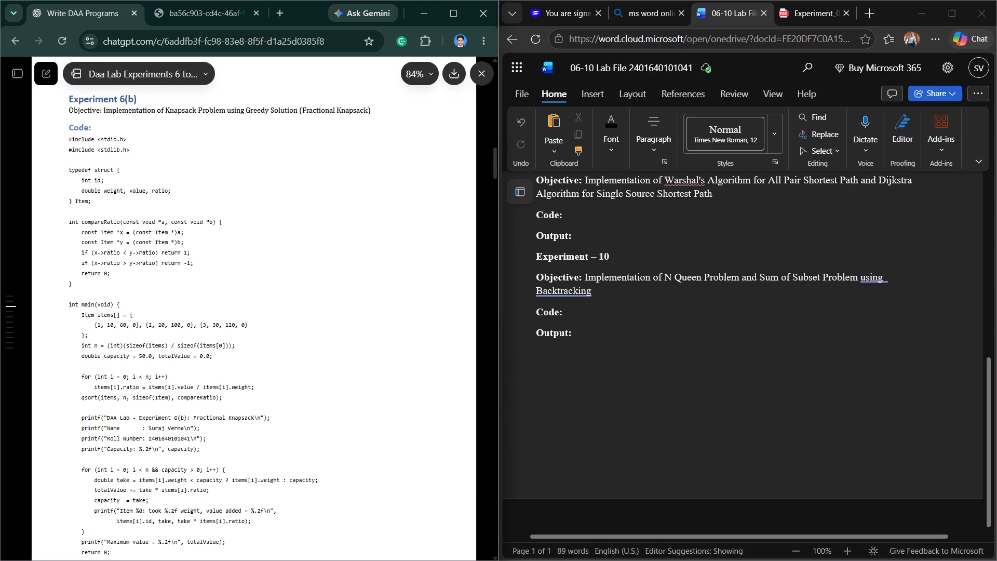
{"action": "scroll", "coordinate": [88, 346], "scroll_direction": "down", "scroll_amount": 15}
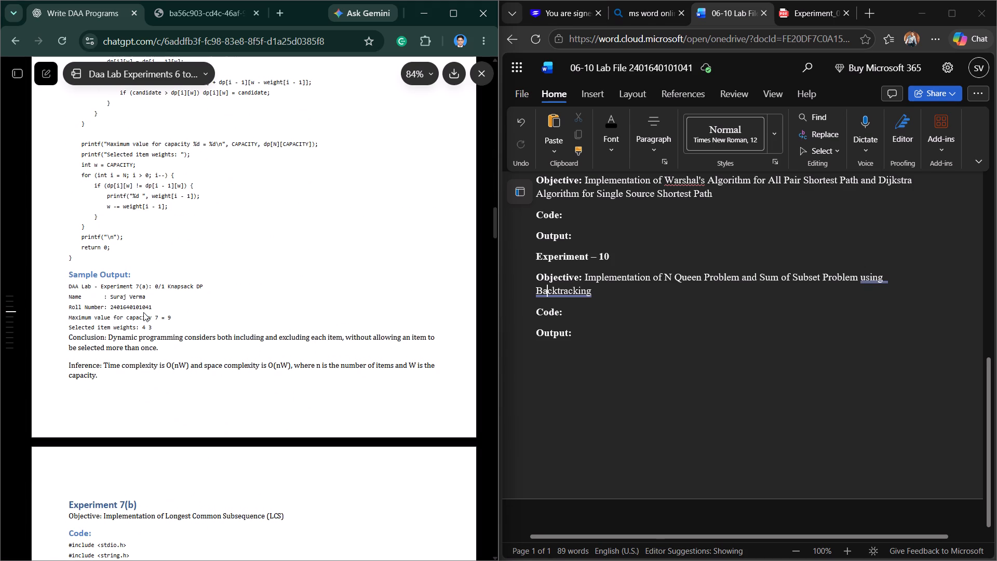
{"action": "scroll", "coordinate": [143, 313], "scroll_direction": "up", "scroll_amount": 11}
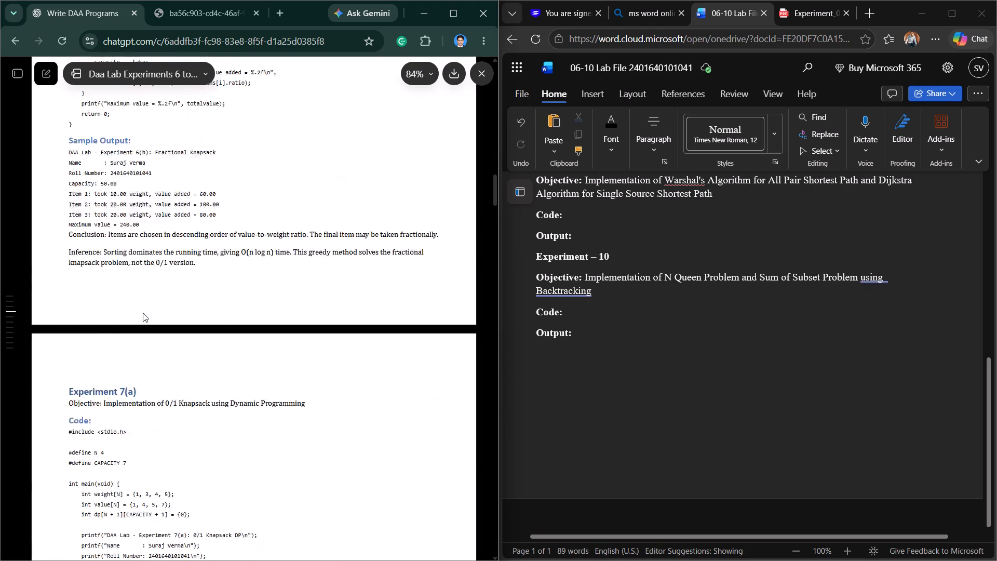
{"action": "scroll", "coordinate": [143, 313], "scroll_direction": "up", "scroll_amount": 7}
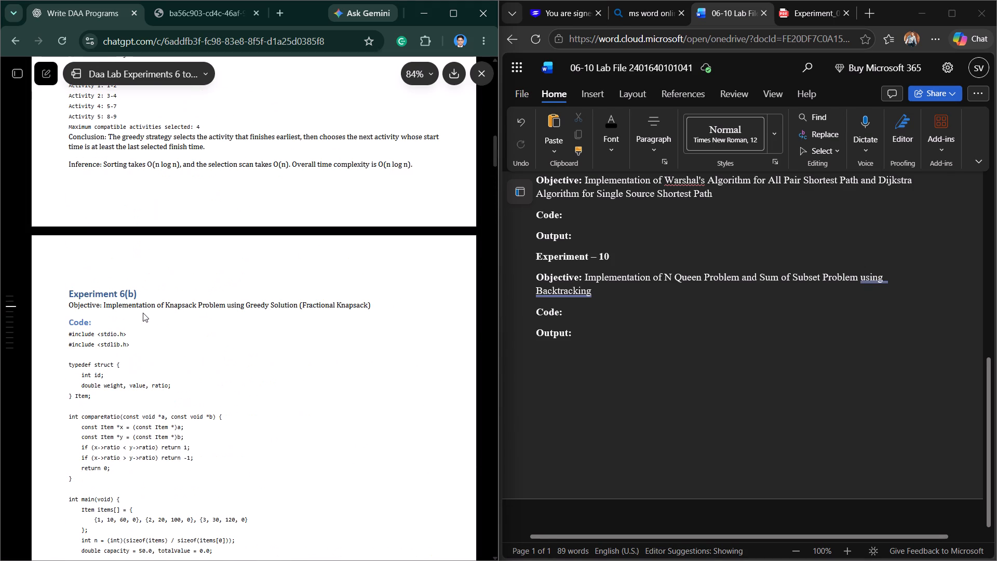
{"action": "scroll", "coordinate": [143, 313], "scroll_direction": "down", "scroll_amount": 2}
{"action": "scroll", "coordinate": [143, 313], "scroll_direction": "up", "scroll_amount": 5}
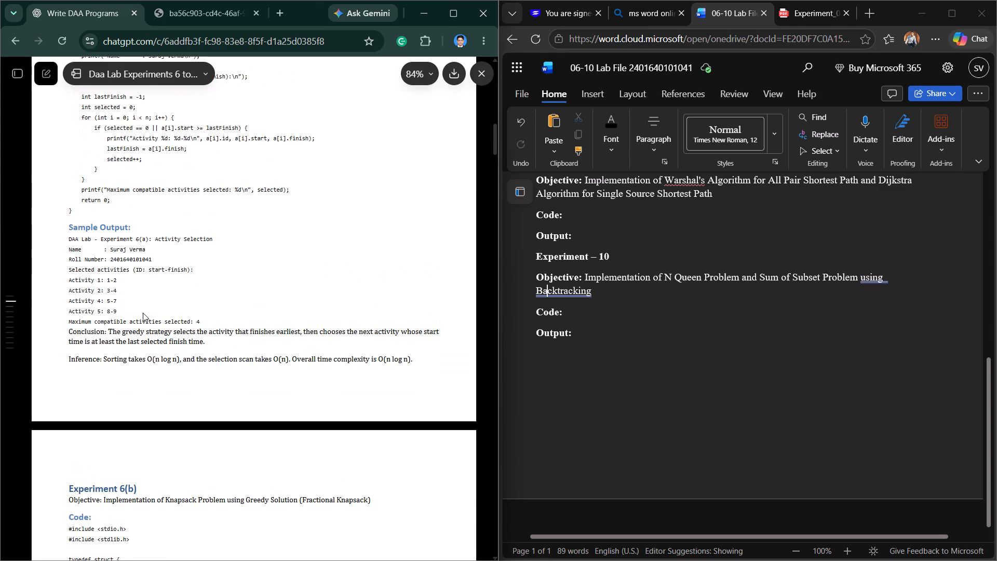
{"action": "scroll", "coordinate": [143, 313], "scroll_direction": "down", "scroll_amount": 9}
{"action": "scroll", "coordinate": [143, 313], "scroll_direction": "up", "scroll_amount": 1}
{"action": "scroll", "coordinate": [143, 313], "scroll_direction": "down", "scroll_amount": 1}
{"action": "left_click", "coordinate": [474, 73]}
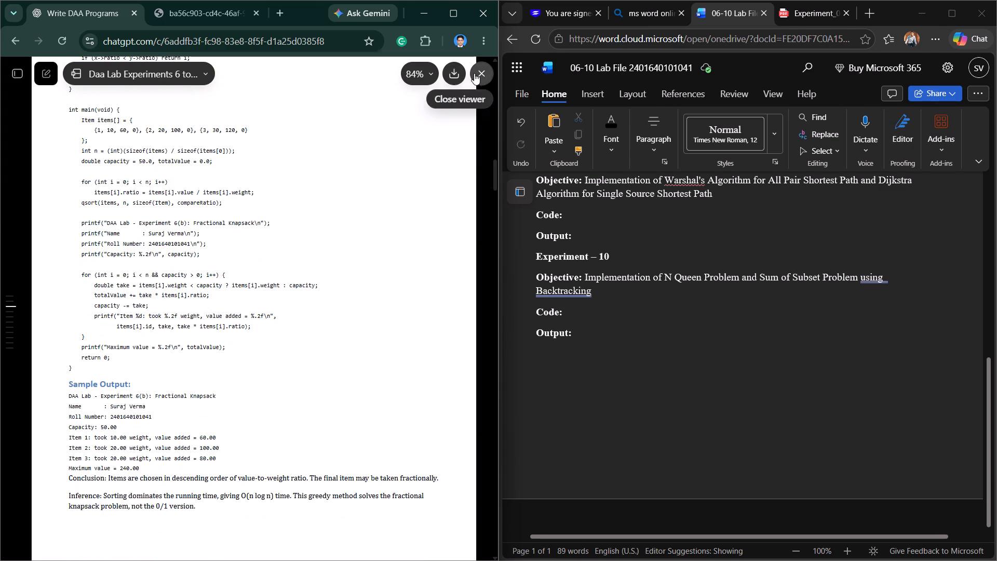
Maximize the window of the Word lab file and go back to Experiment – 06 at the document's start.
{"action": "left_click", "coordinate": [959, 7]}
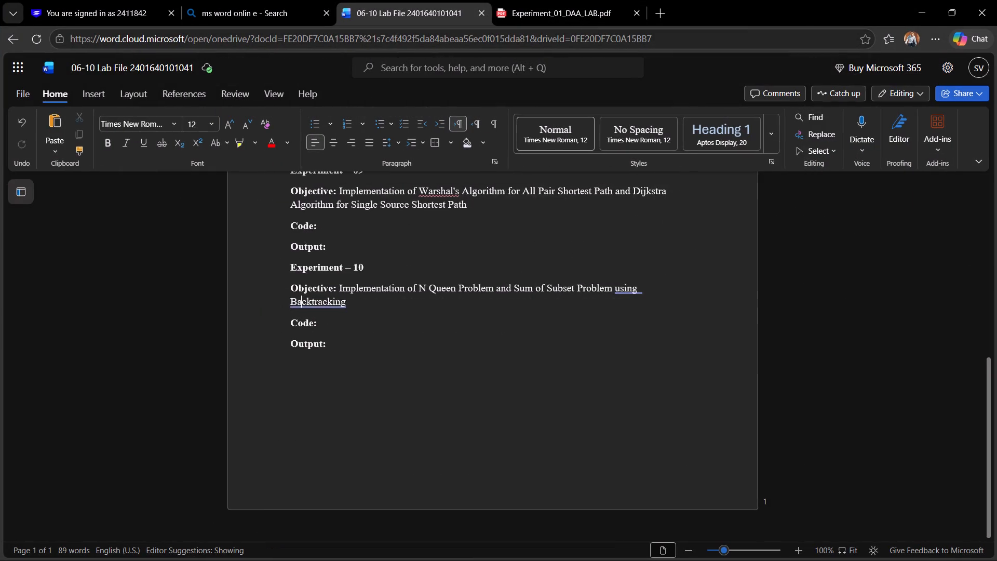
{"action": "scroll", "coordinate": [526, 365], "scroll_direction": "up", "scroll_amount": 10}
{"action": "scroll", "coordinate": [525, 365], "scroll_direction": "down", "scroll_amount": 1}
{"action": "scroll", "coordinate": [525, 365], "scroll_direction": "up", "scroll_amount": 8}
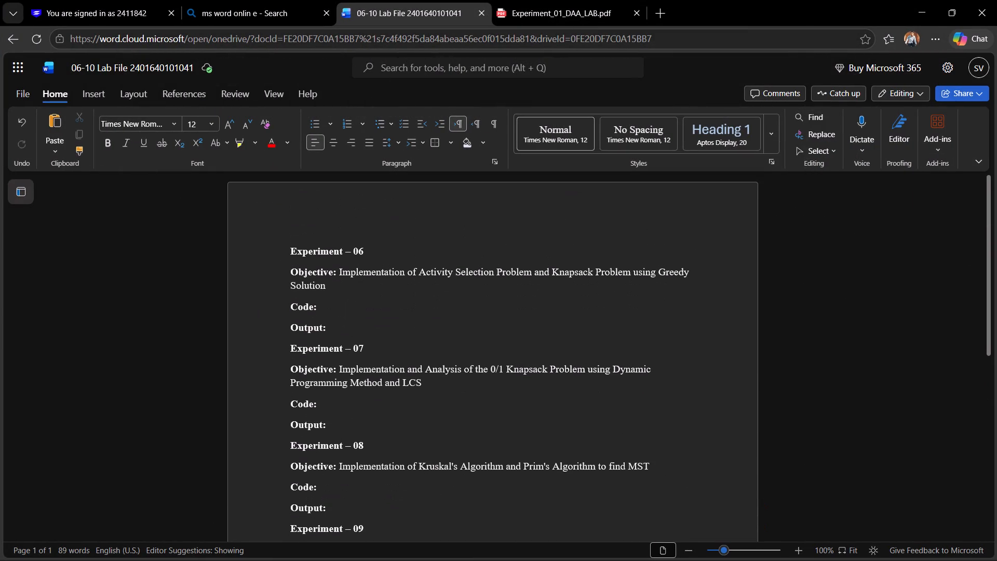